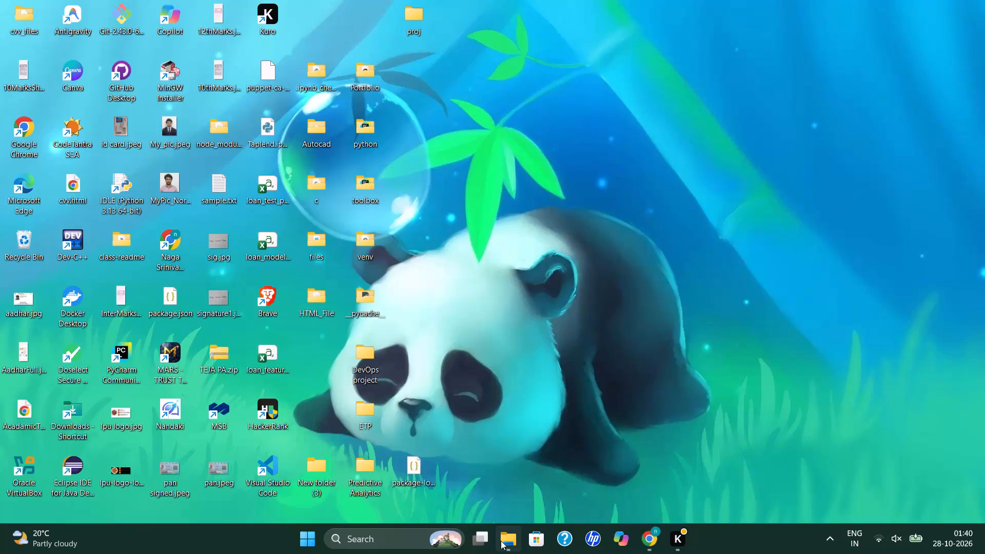
# Switch to File Explorer and search the Downloads folder for "pa".
pyautogui.click(498, 484)
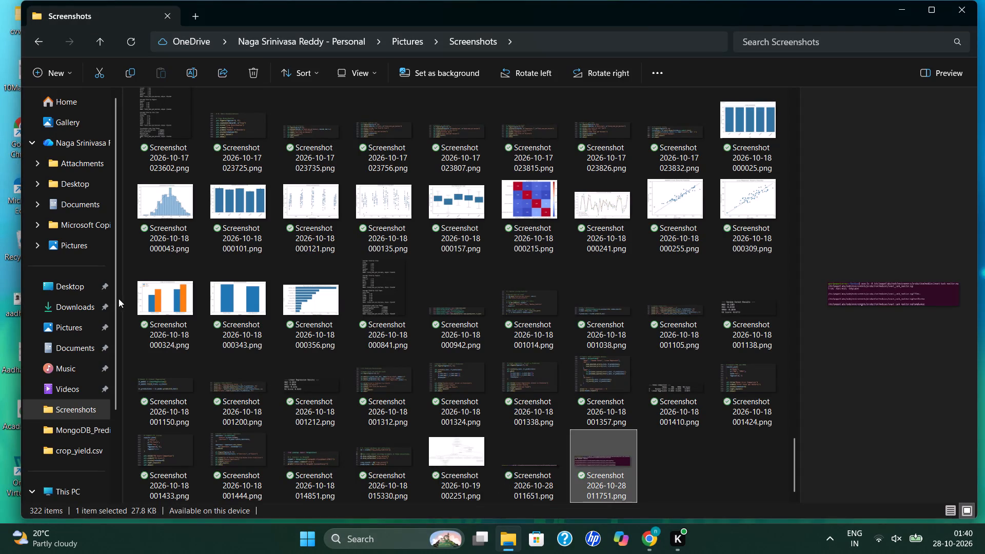
pyautogui.click(72, 308)
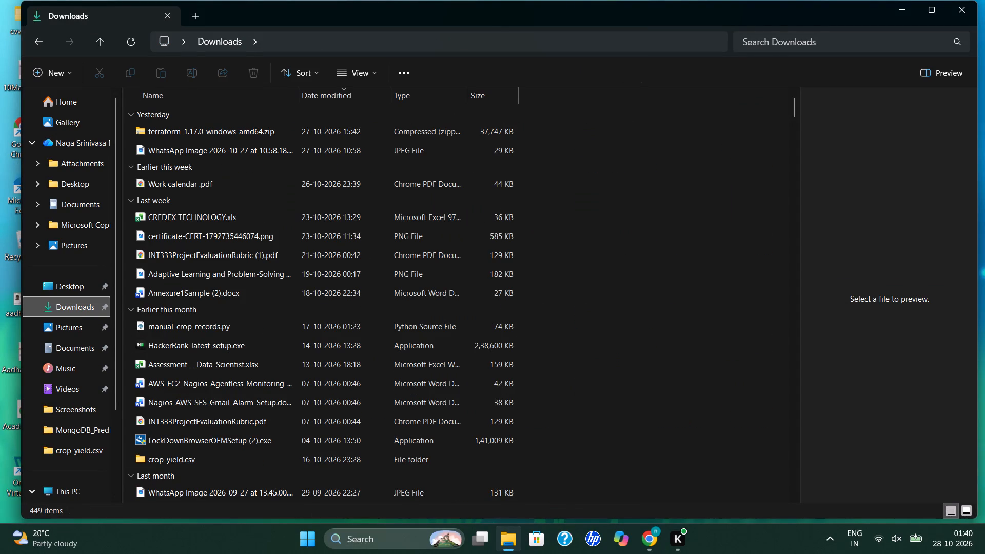
pyautogui.click(386, 539)
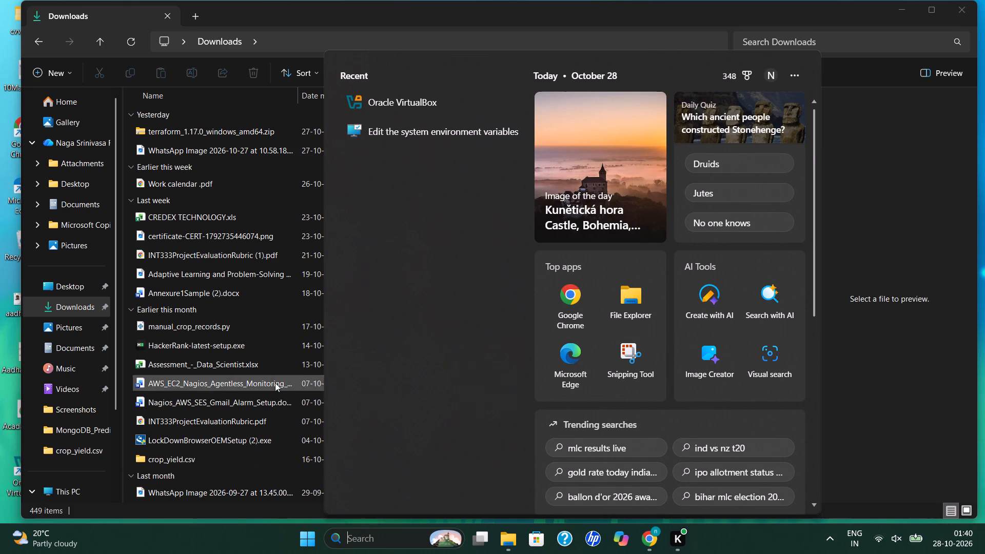
pyautogui.click(908, 256)
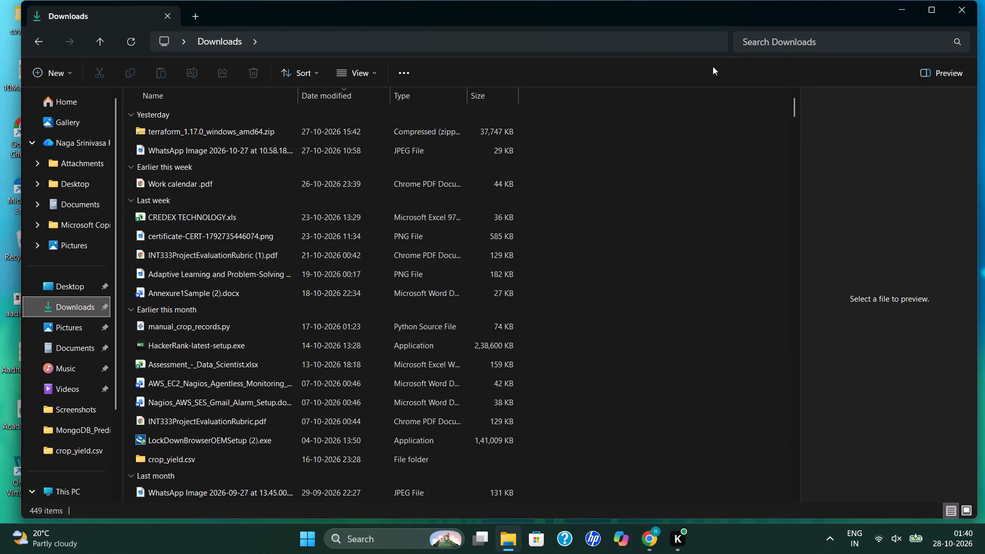
pyautogui.click(844, 37)
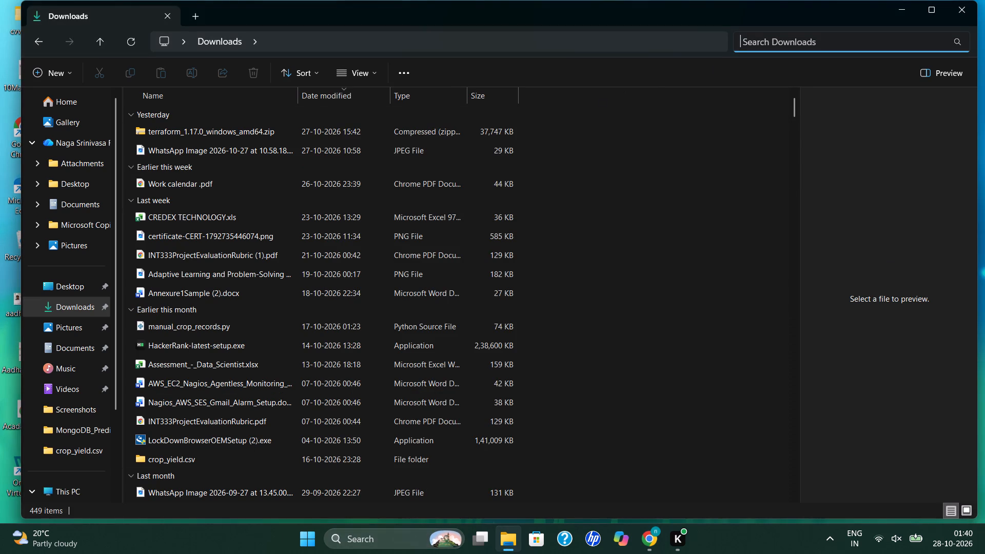
pyautogui.write('pa')
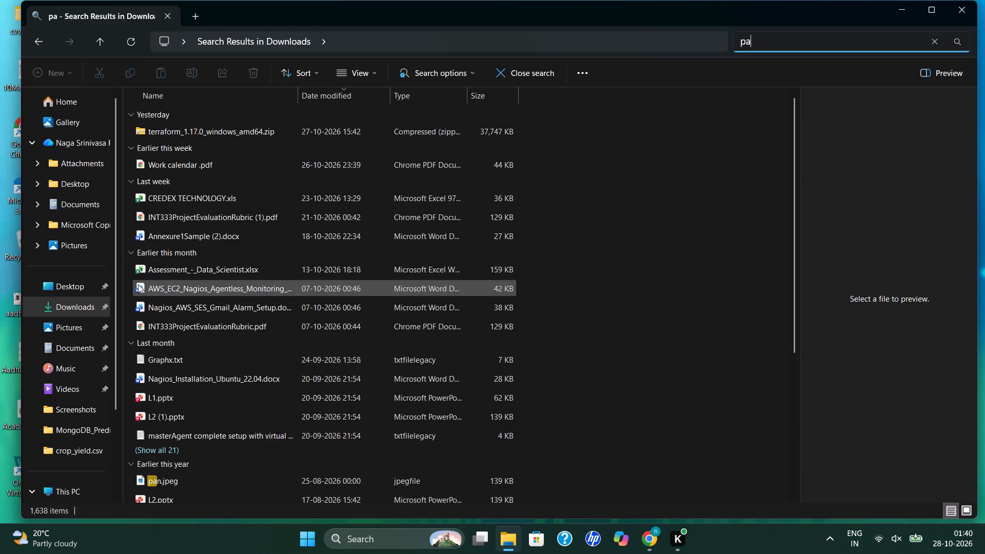
# Go to the Documents folder and start a file search there.
pyautogui.click(65, 346)
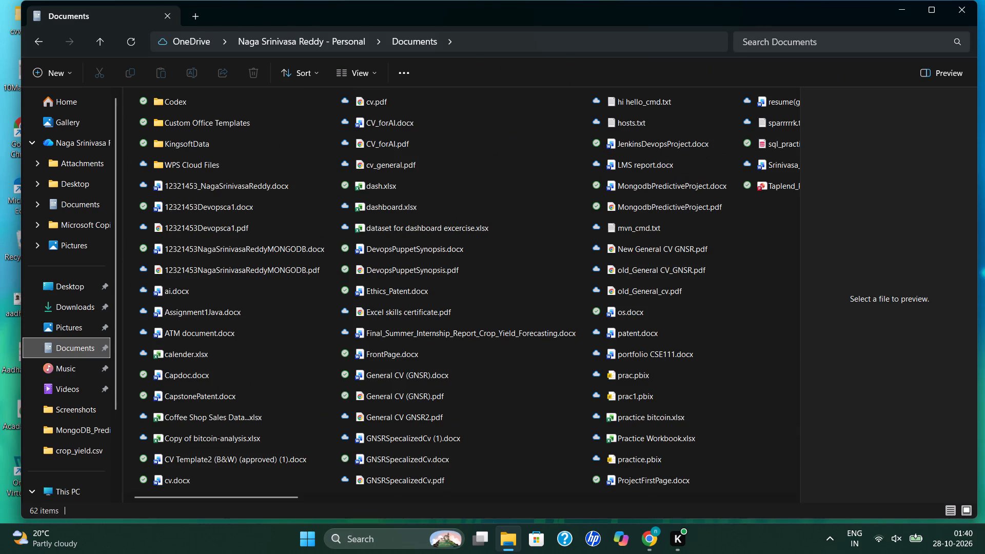
pyautogui.click(851, 39)
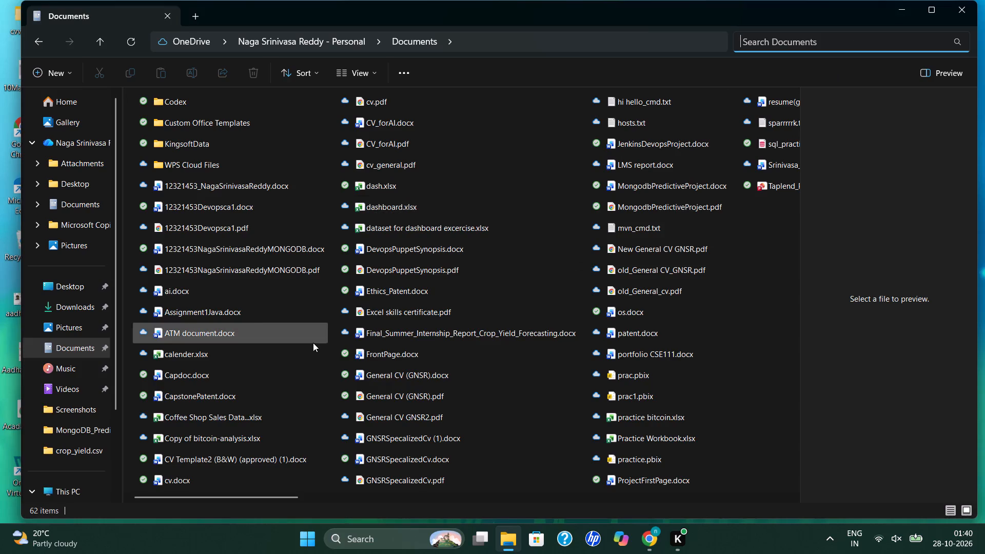
# Open CapstonePatent.docx from the Documents folder.
pyautogui.doubleClick(212, 399)
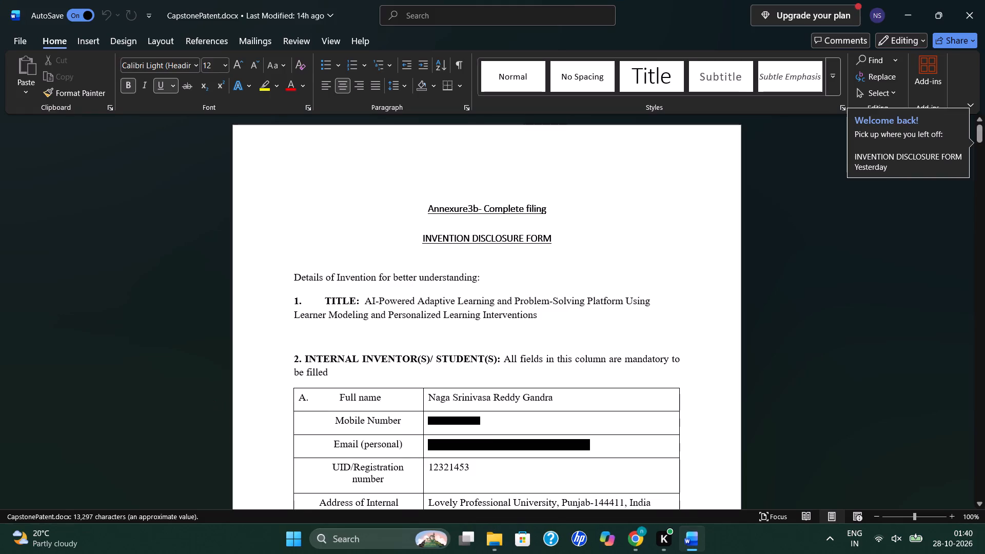
# Examine the internal inventor tables in section 2 of the invention disclosure form, including the signature rows.
pyautogui.scroll(-4, 414, 359)
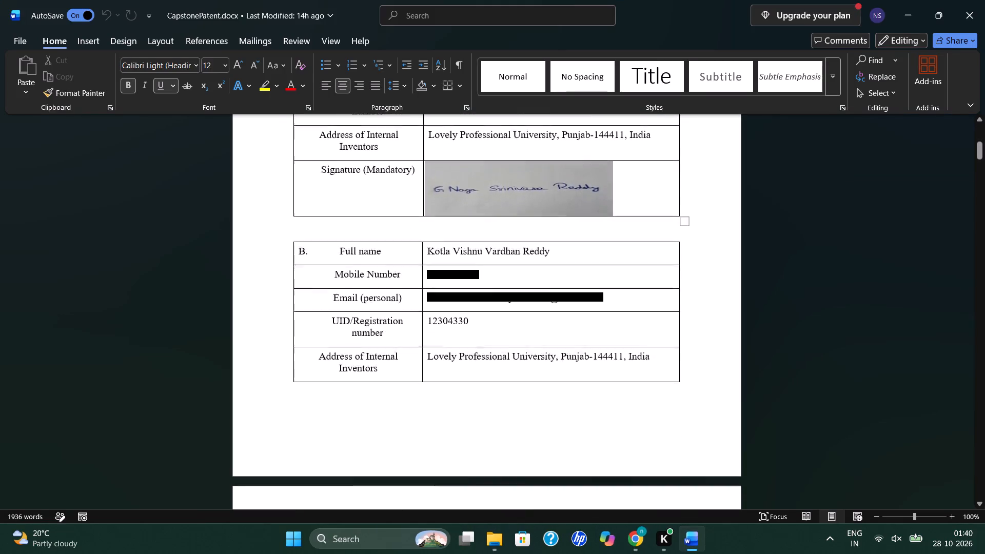
pyautogui.scroll(-3, 414, 359)
pyautogui.scroll(1, 414, 359)
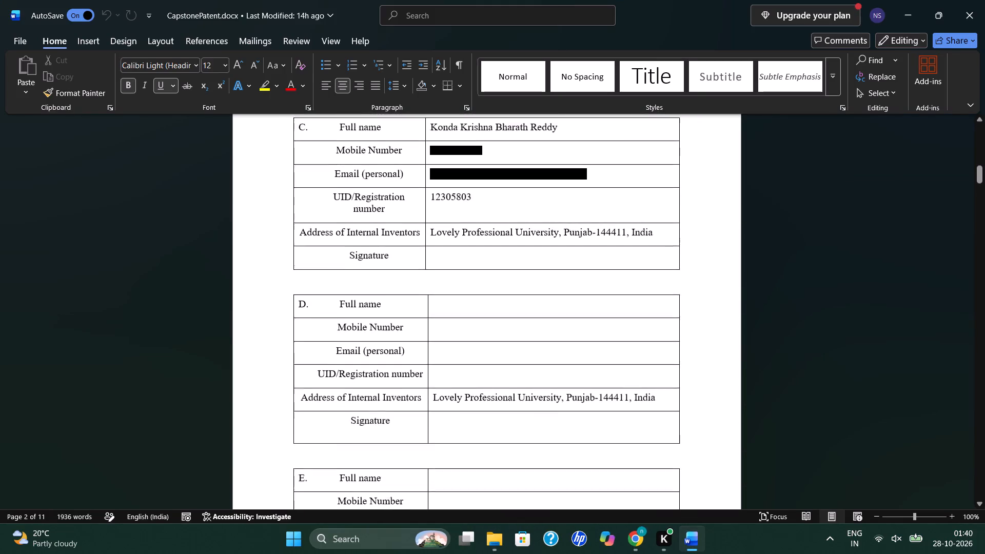
pyautogui.scroll(1, 414, 359)
pyautogui.scroll(-1, 472, 403)
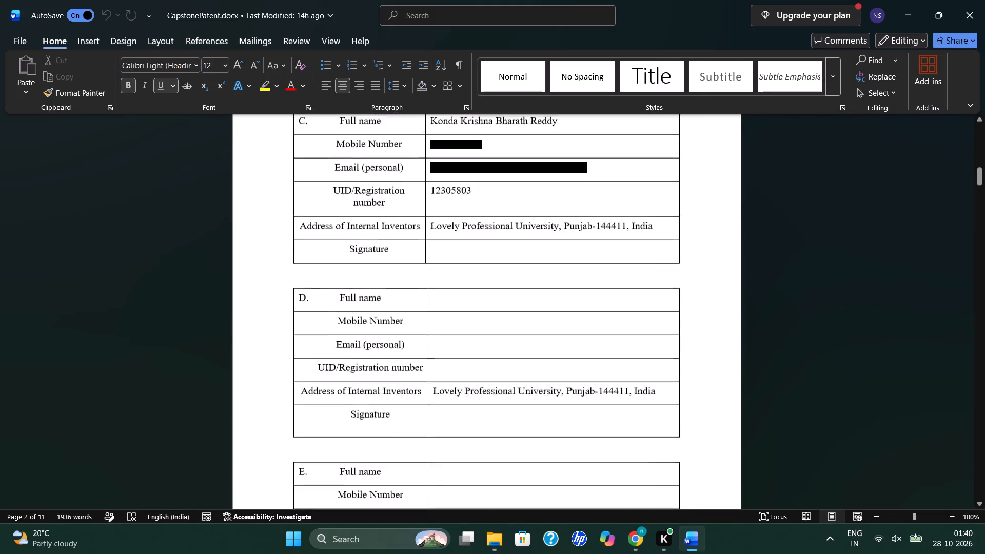
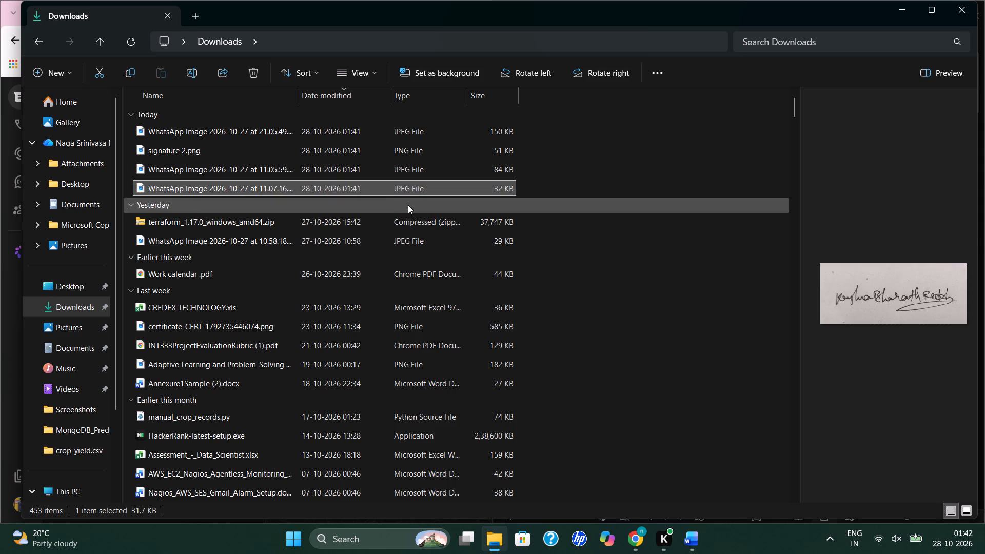
pyautogui.moveTo(799, 314); pyautogui.dragTo(659, 342)
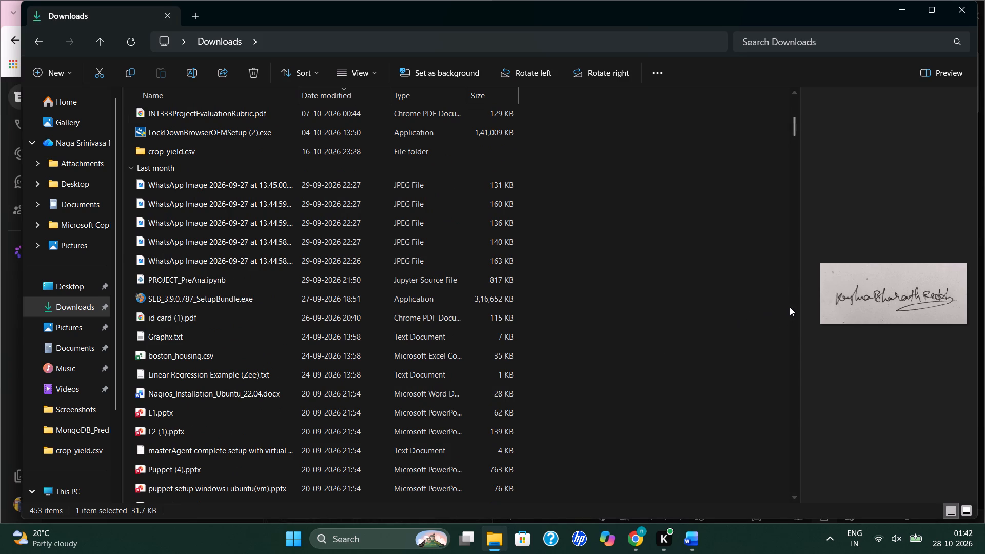
pyautogui.click(798, 311)
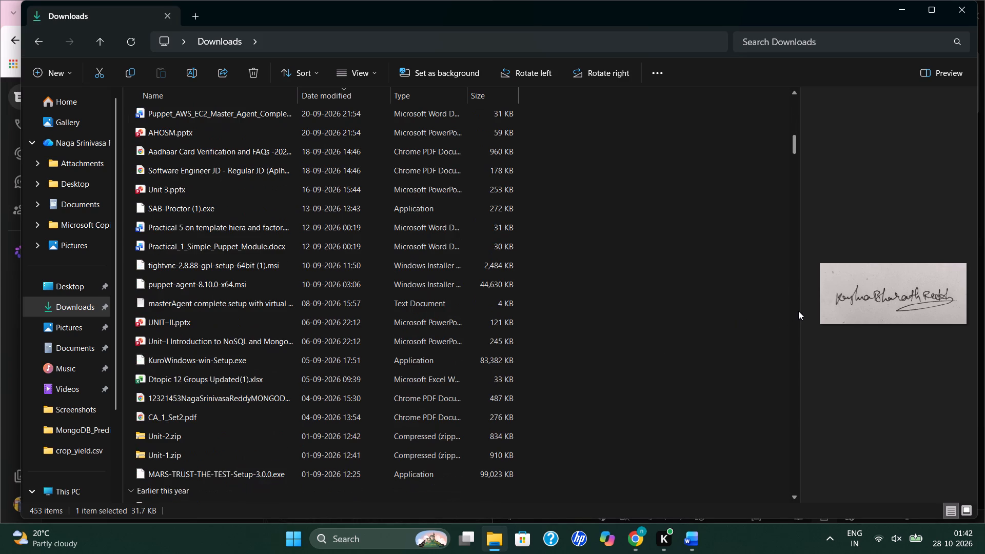
pyautogui.click(799, 312)
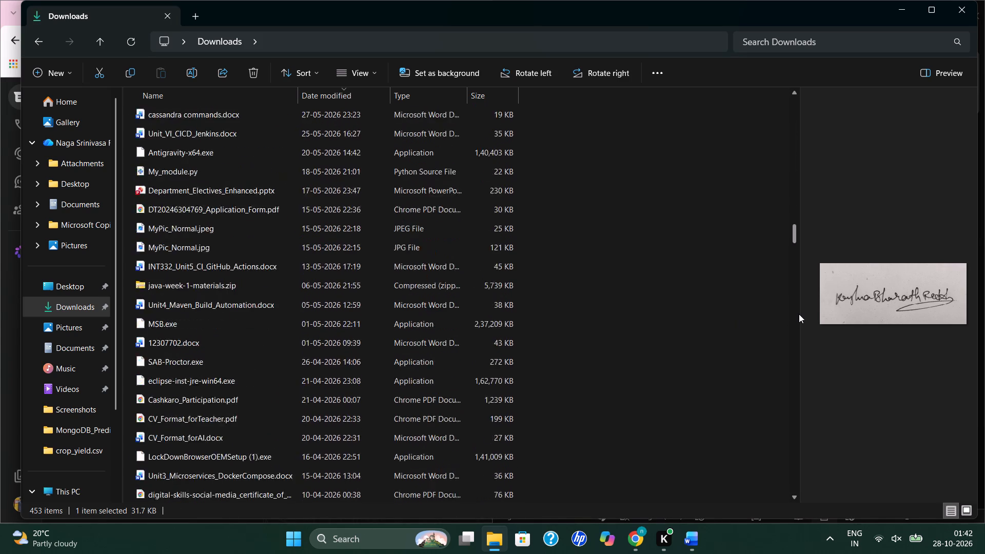
pyautogui.moveTo(801, 314); pyautogui.dragTo(638, 326)
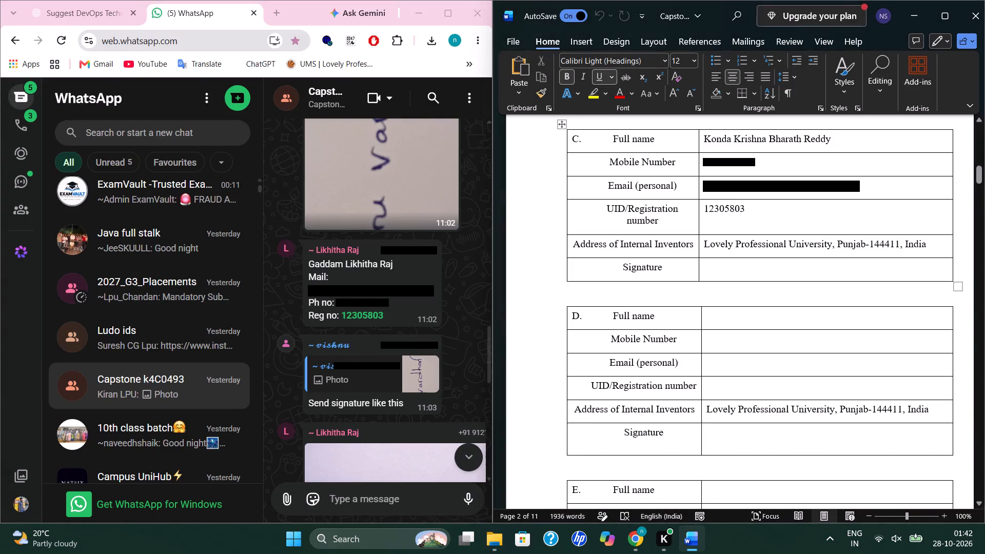
pyautogui.click(724, 269)
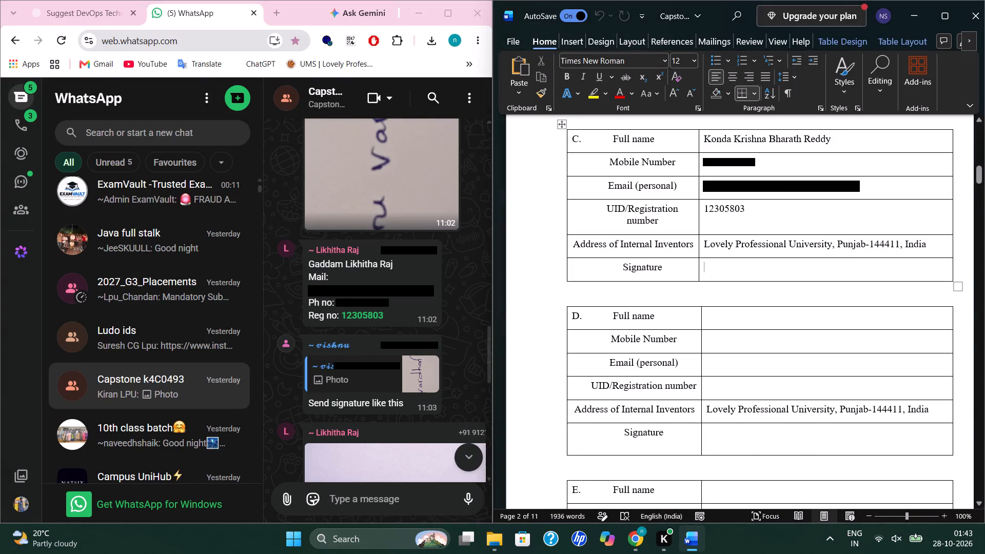
pyautogui.scroll(2, 724, 269)
pyautogui.hotkey('ctrl', 'v')
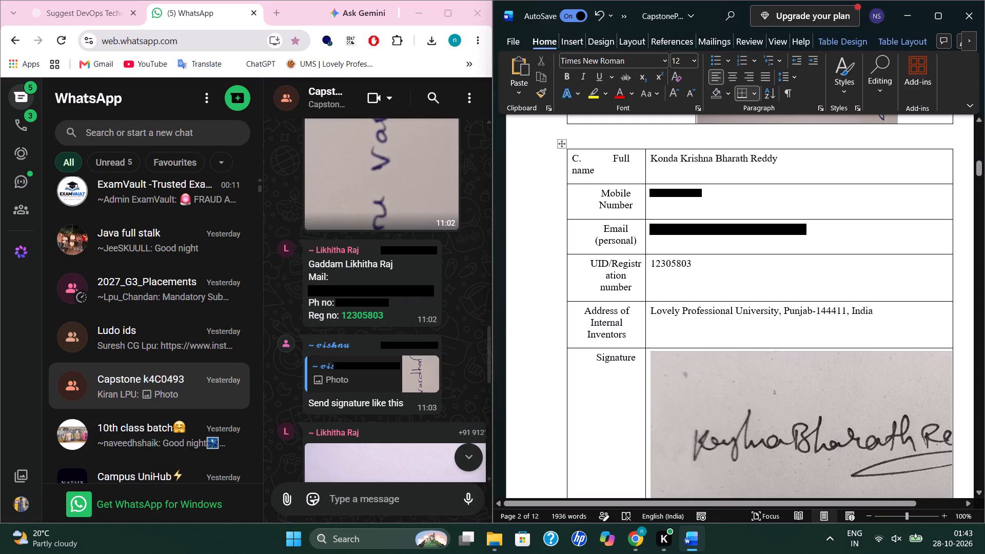
# Select inventor C's signature picture and open its text-wrapping layout options.
pyautogui.scroll(-1, 753, 375)
pyautogui.click(741, 364)
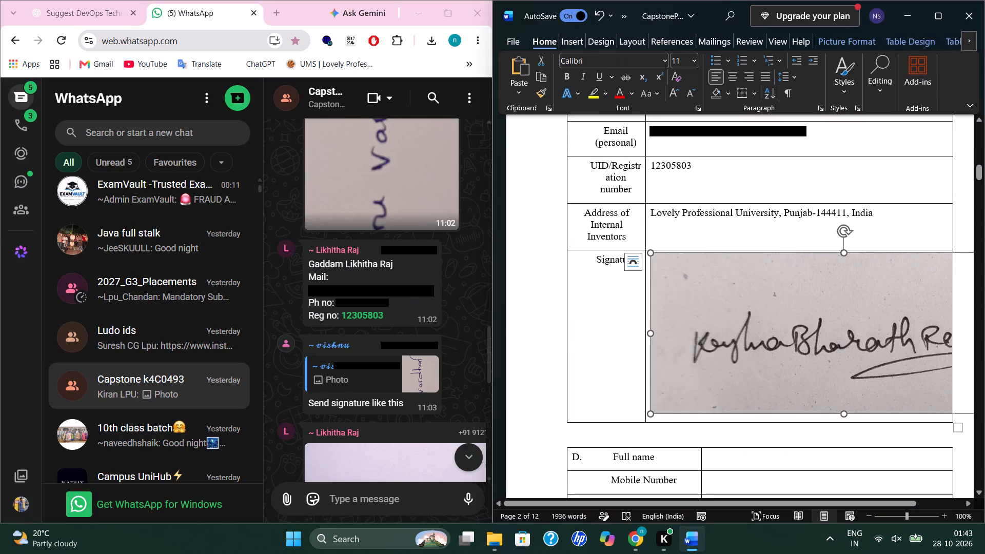
pyautogui.click(632, 260)
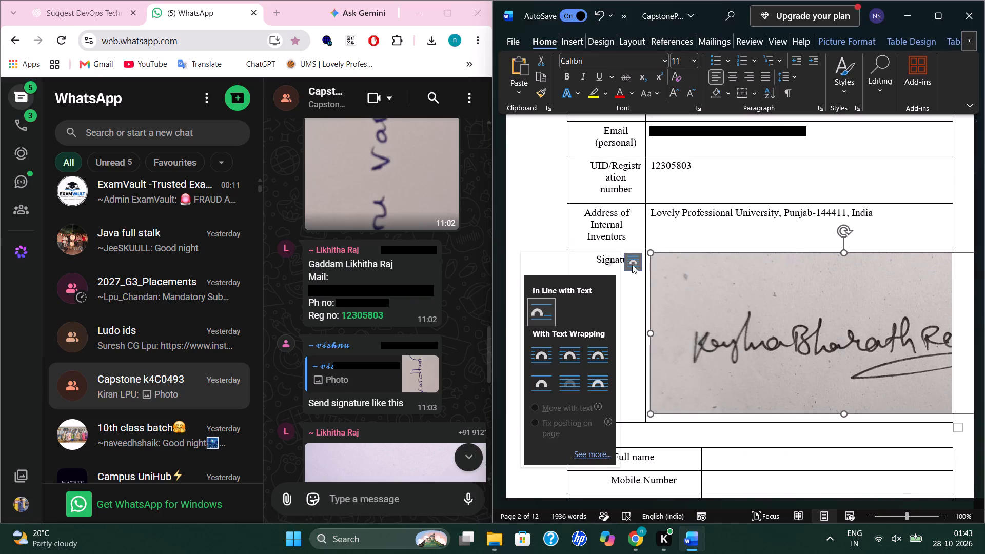
# Set the section C signature picture to Tight text wrapping and narrow it from its left edge to about half the table's width.
pyautogui.click(565, 357)
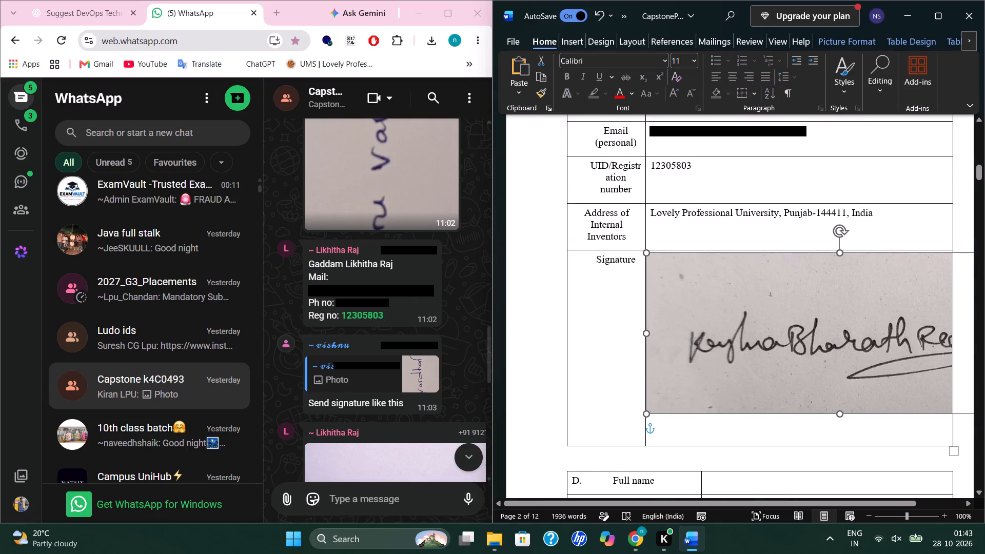
pyautogui.moveTo(648, 332); pyautogui.dragTo(703, 323)
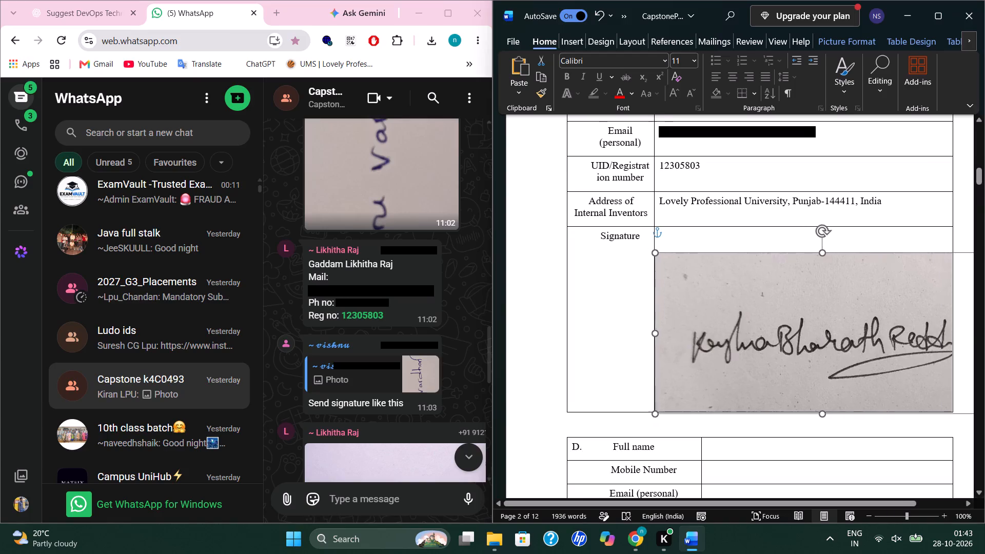
pyautogui.moveTo(703, 323); pyautogui.dragTo(829, 311)
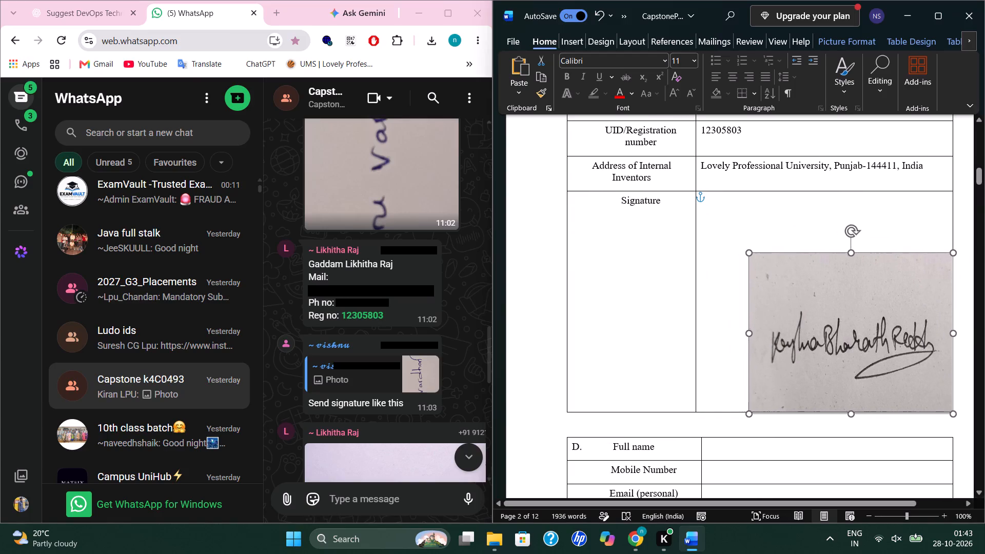
pyautogui.moveTo(829, 311); pyautogui.dragTo(840, 304)
# Move the narrowed signature picture to the upper-left corner of section C's Signature cell, just under the address row.
pyautogui.scroll(1, 780, 240)
pyautogui.scroll(2, 781, 285)
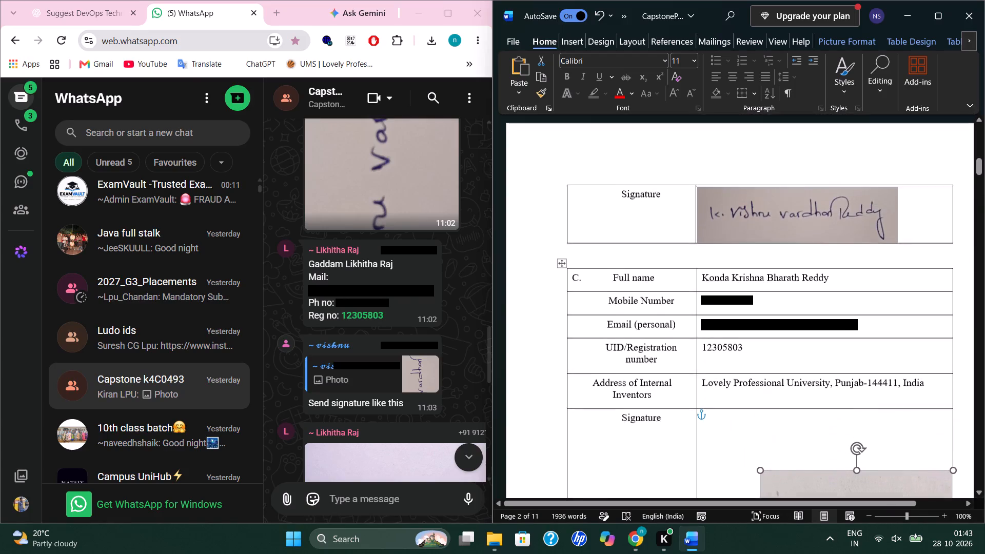
pyautogui.scroll(-2, 781, 285)
pyautogui.moveTo(830, 379); pyautogui.dragTo(775, 321)
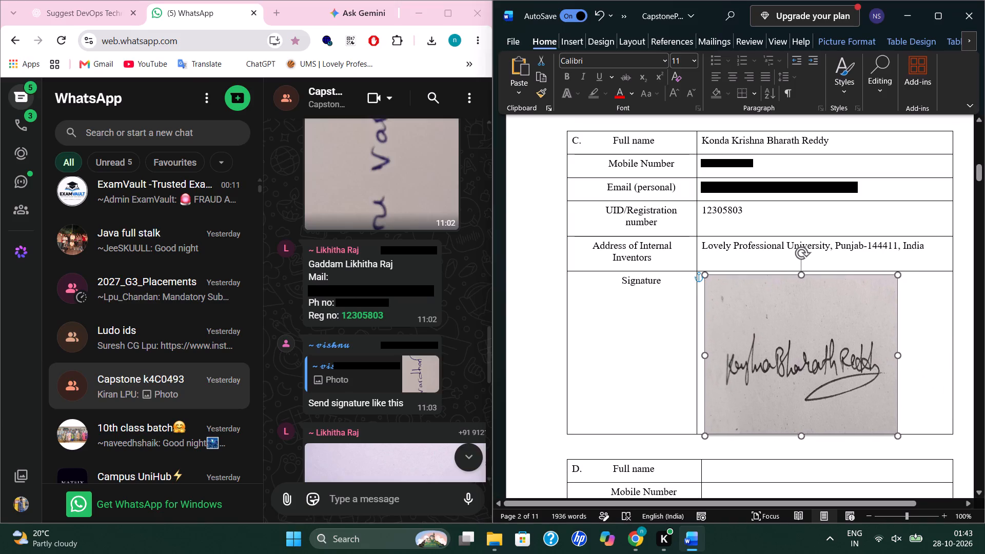
pyautogui.moveTo(775, 321); pyautogui.dragTo(770, 314)
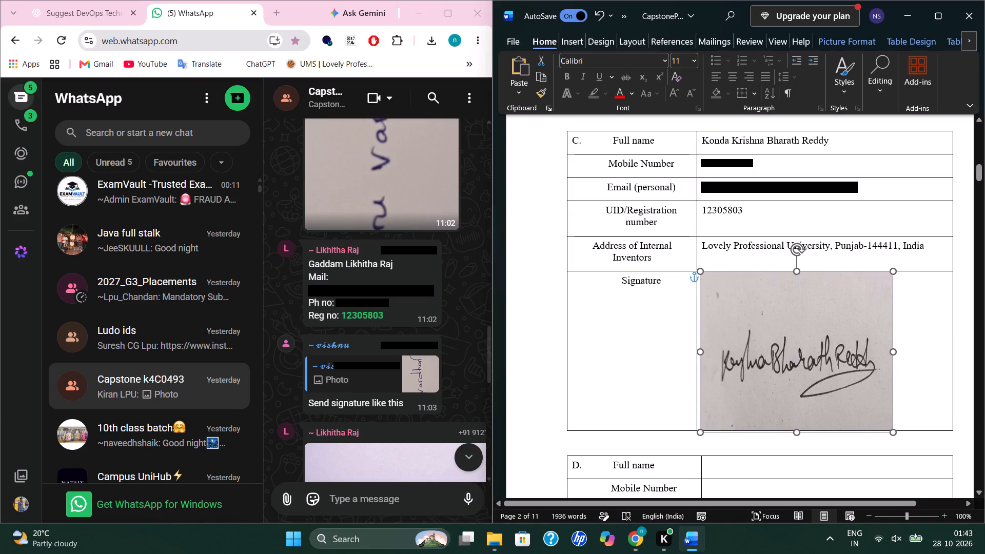
pyautogui.moveTo(770, 314); pyautogui.dragTo(769, 314)
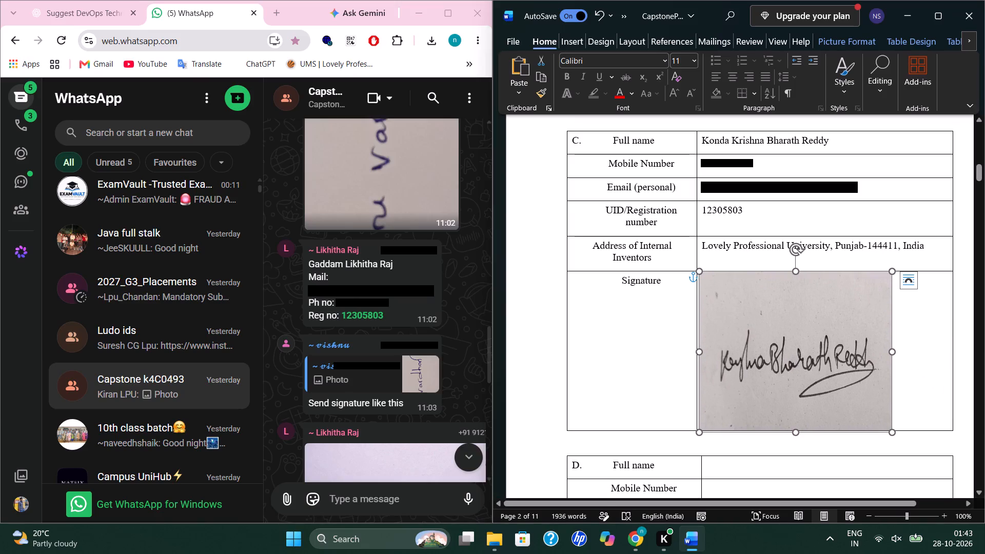
# Reduce the section C signature picture's height to about two-fifths, keeping its width and lower edge in place.
pyautogui.moveTo(795, 438); pyautogui.dragTo(796, 331)
pyautogui.click(796, 331)
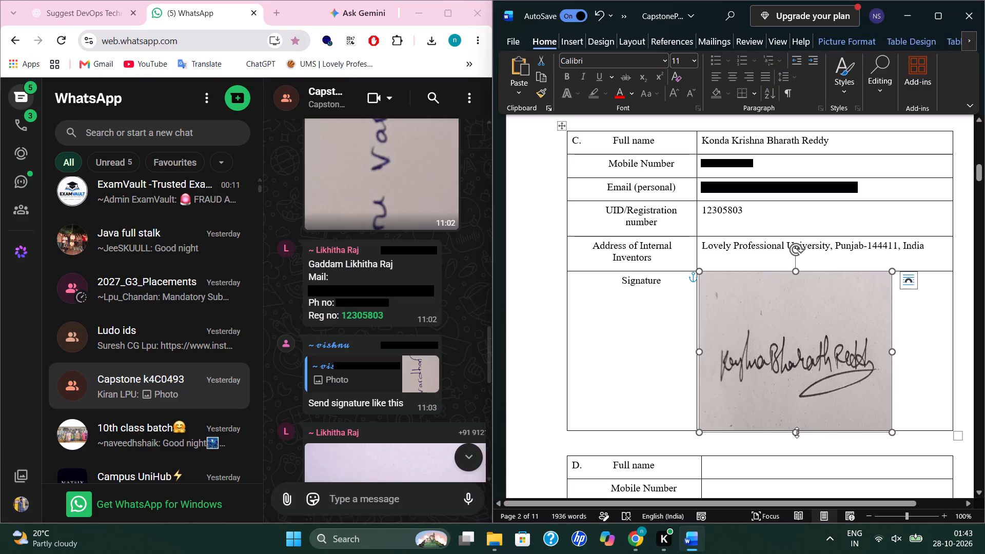
pyautogui.click(794, 389)
pyautogui.moveTo(797, 269); pyautogui.dragTo(805, 372)
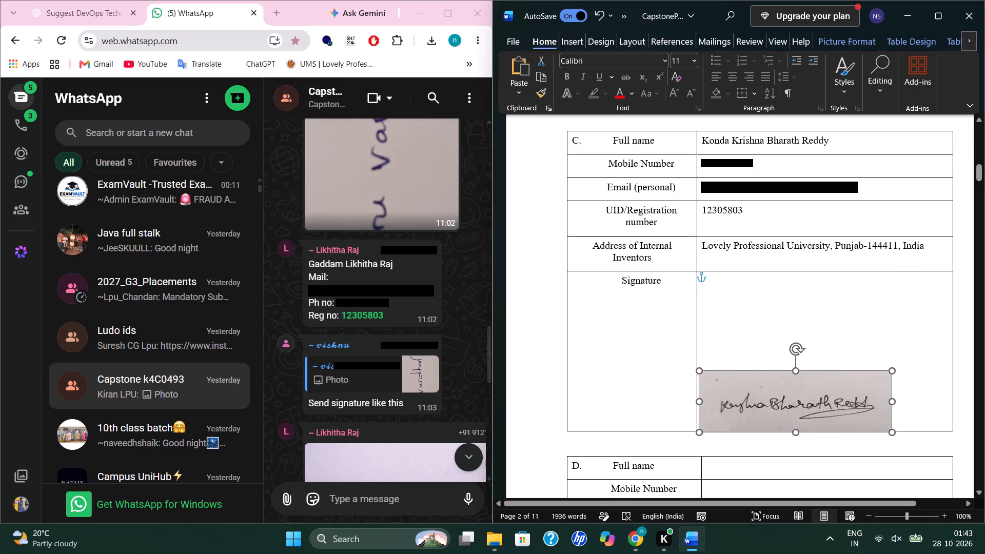
# Move the shortened signature picture up to the top of section C's Signature cell, just under the address row.
pyautogui.moveTo(805, 372); pyautogui.dragTo(805, 373)
pyautogui.moveTo(794, 402); pyautogui.dragTo(776, 319)
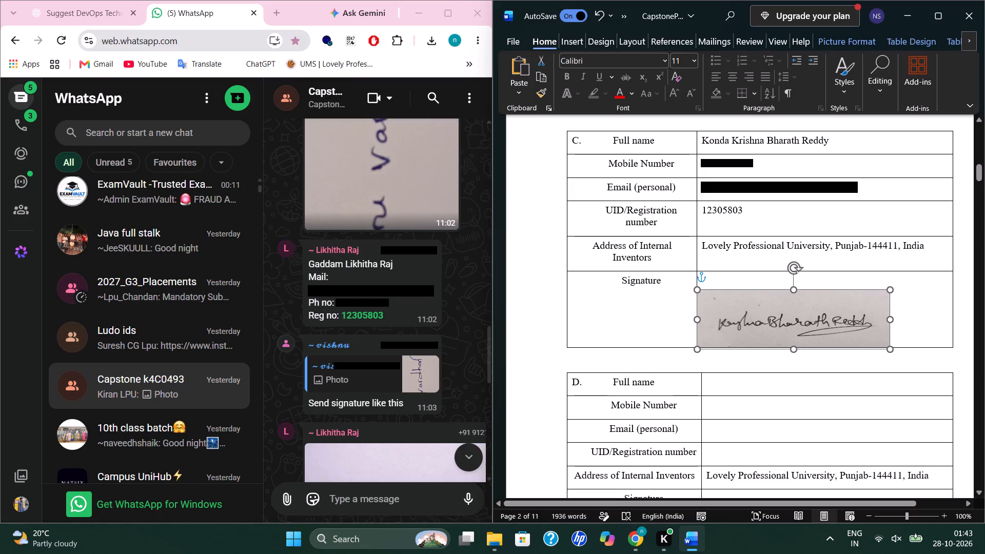
pyautogui.moveTo(776, 319); pyautogui.dragTo(776, 304)
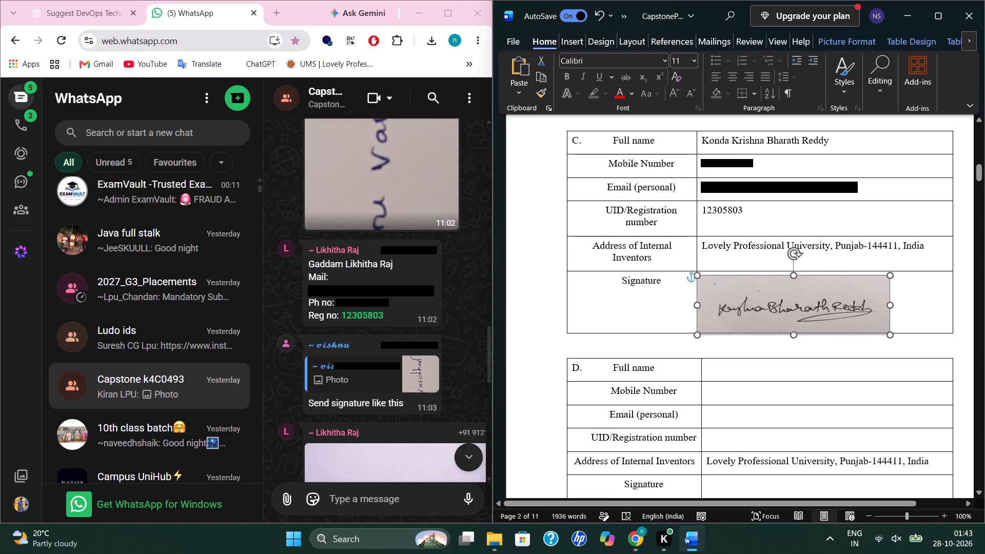
pyautogui.moveTo(776, 304); pyautogui.dragTo(775, 303)
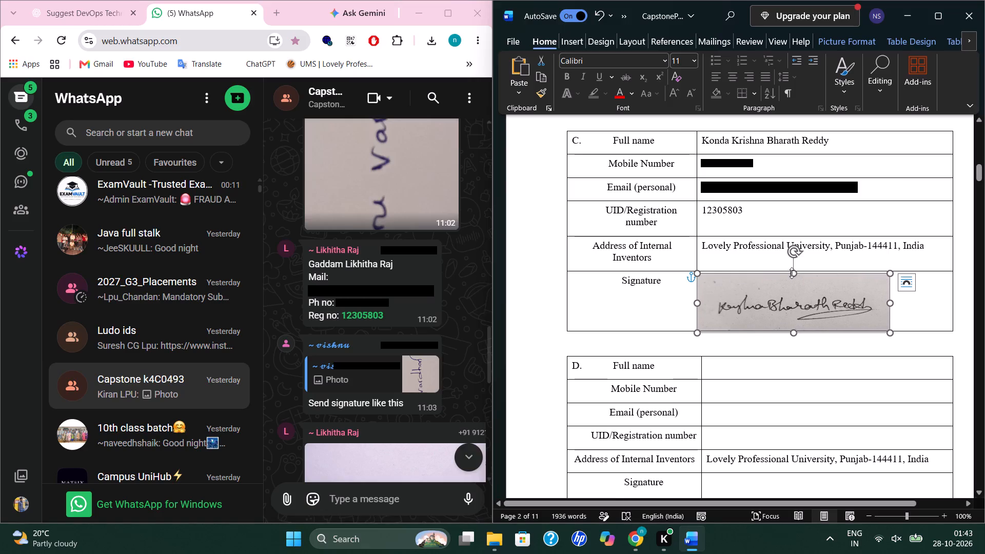
# Reduce the section C signature picture's height slightly from its upper edge and realign it with the Signature cell's upper-left corner.
pyautogui.moveTo(794, 272); pyautogui.dragTo(794, 279)
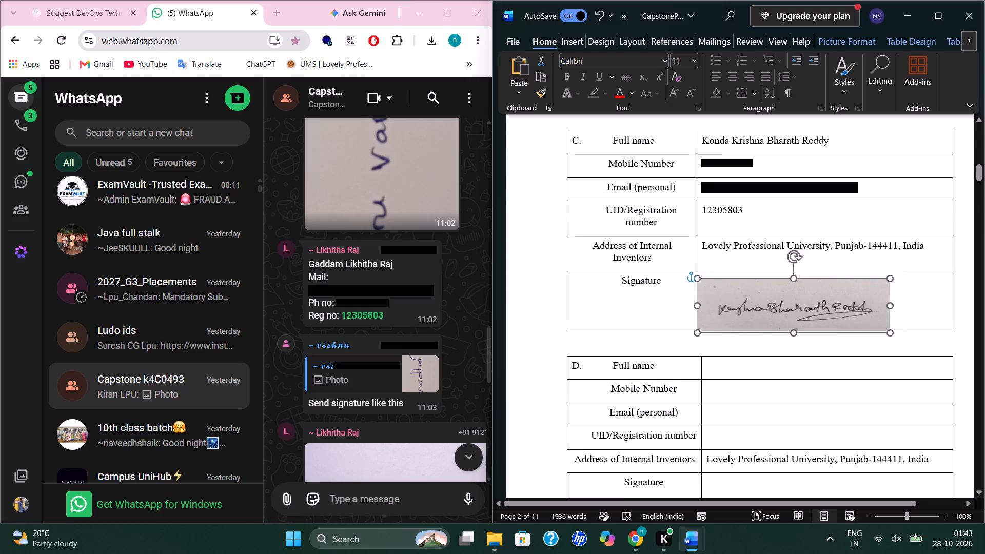
pyautogui.moveTo(794, 279); pyautogui.dragTo(794, 283)
pyautogui.moveTo(772, 325); pyautogui.dragTo(775, 311)
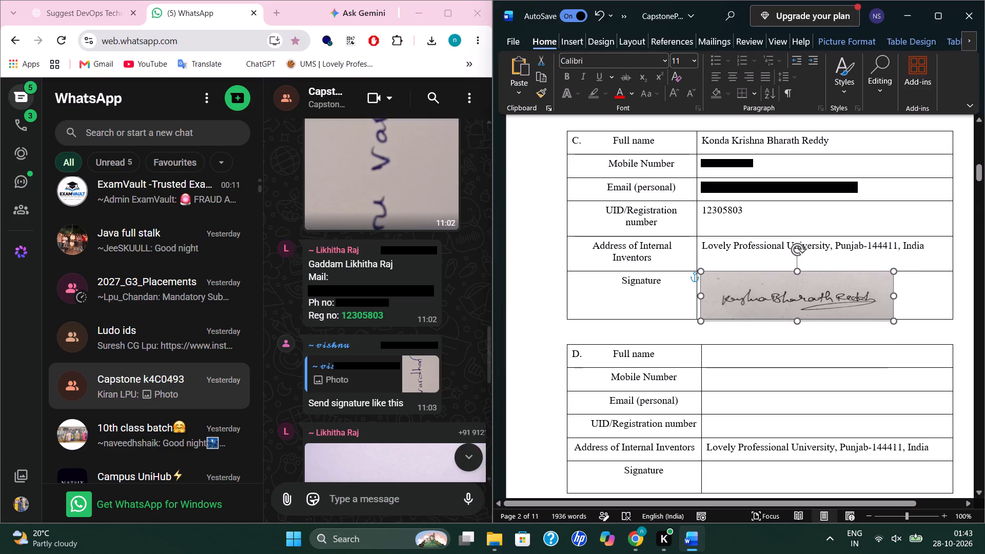
pyautogui.moveTo(775, 311); pyautogui.dragTo(774, 318)
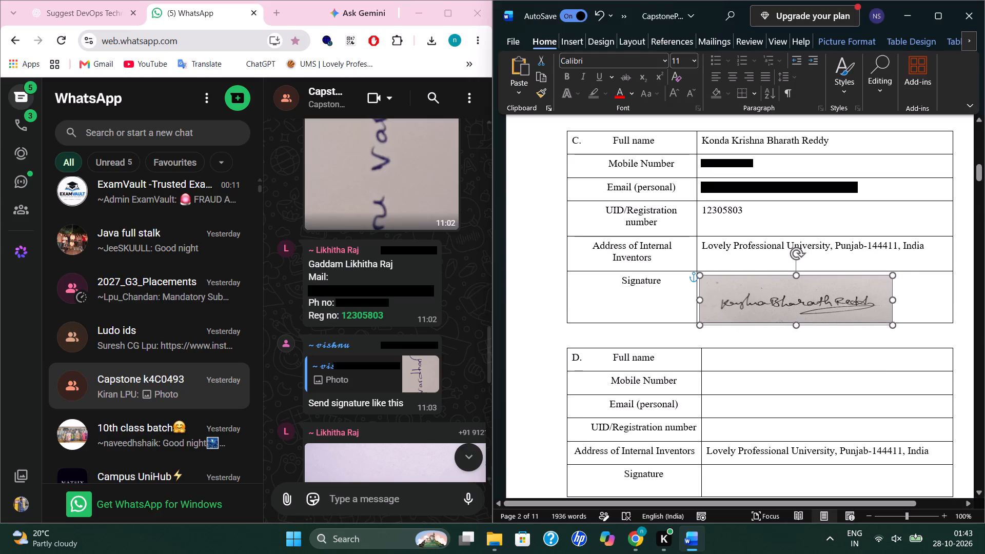
pyautogui.moveTo(774, 318); pyautogui.dragTo(774, 314)
# Review section B's details and signature picture against the fitted signature in section C.
pyautogui.scroll(1, 763, 342)
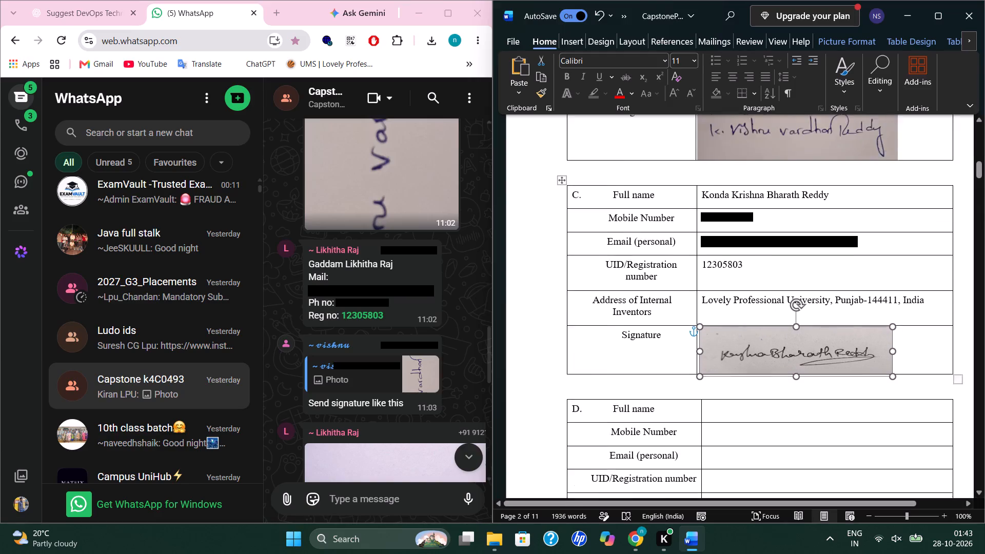
pyautogui.scroll(4, 763, 342)
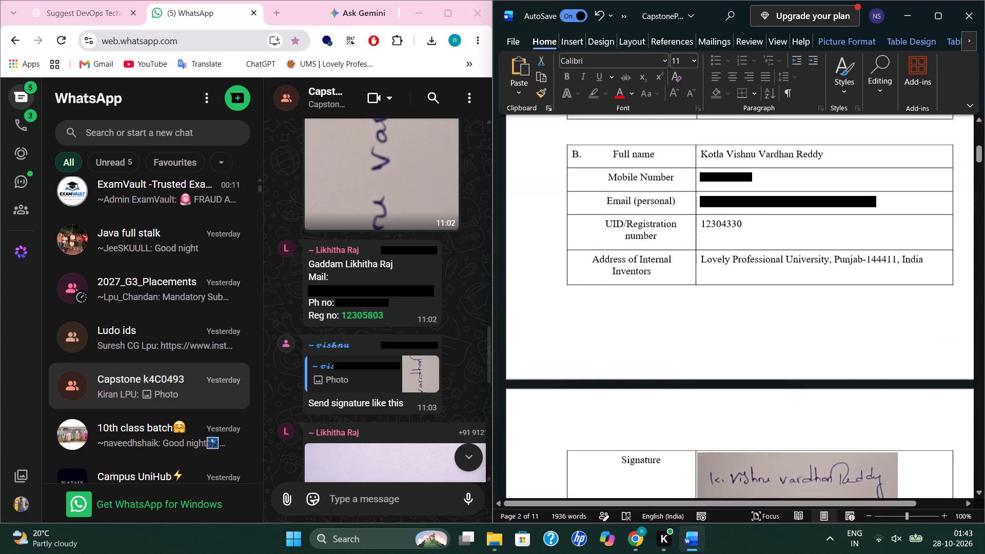
pyautogui.scroll(1, 763, 342)
pyautogui.scroll(-4, 763, 342)
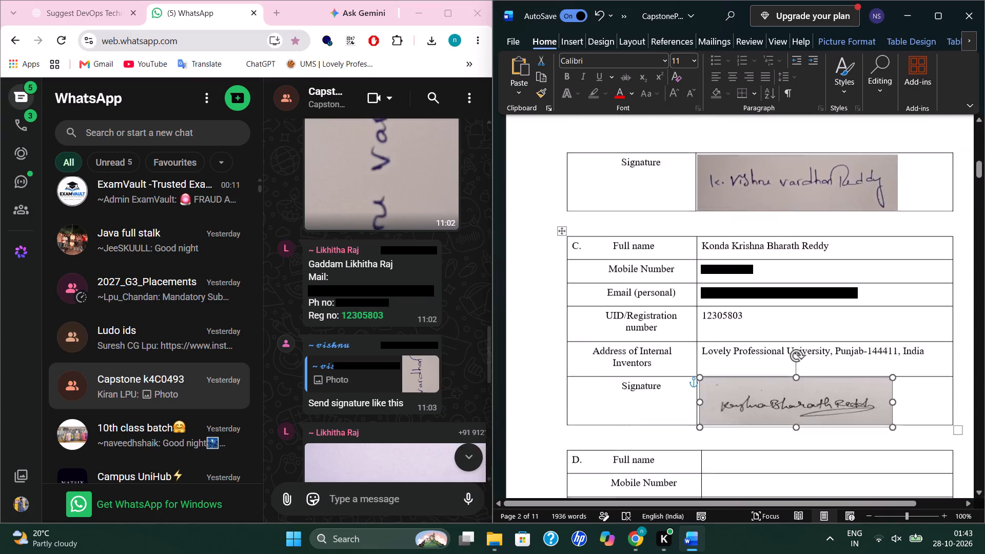
pyautogui.scroll(-3, 763, 342)
pyautogui.click(757, 312)
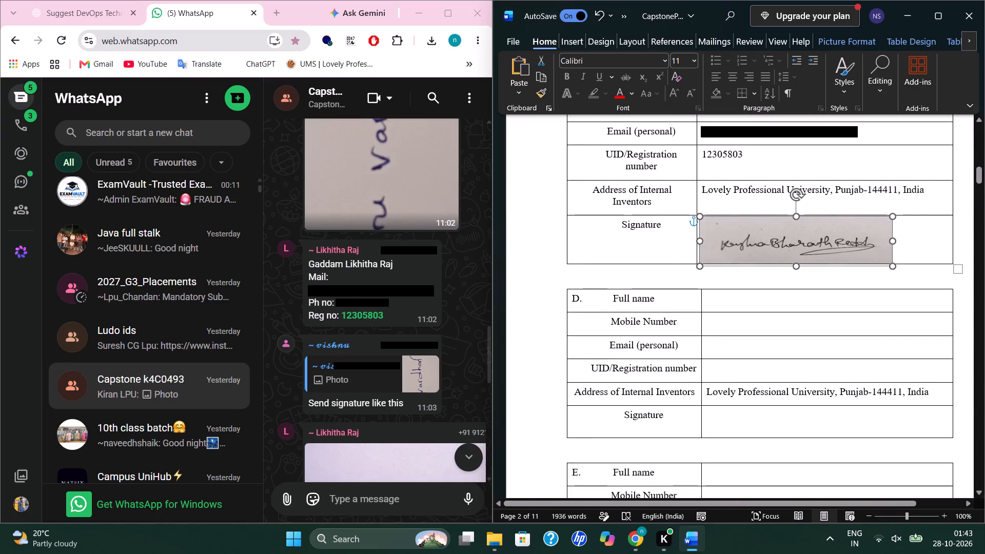
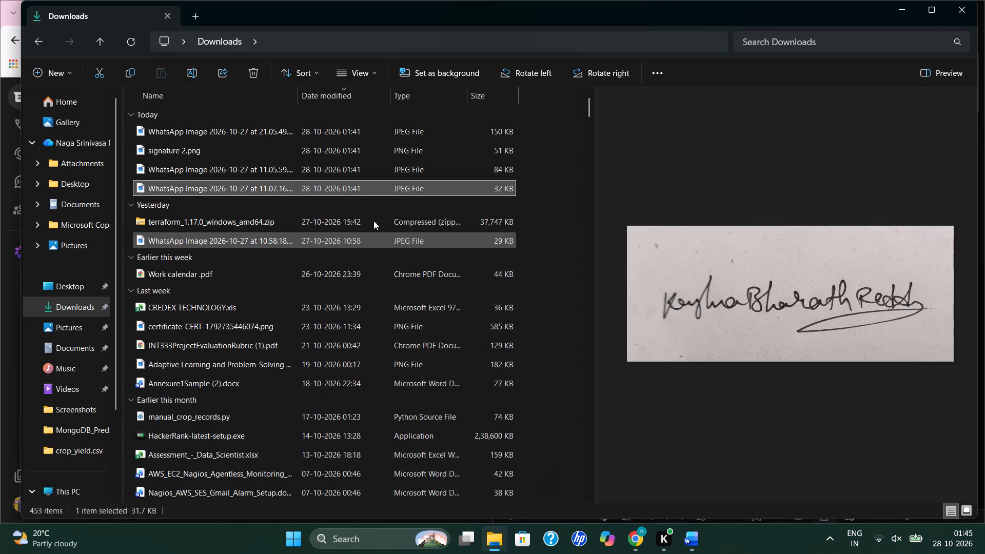
# Find inventor D's signature among the recent Downloads images and copy the file WhatsApp Image 2026-10-27 at 21.05.49.
pyautogui.click(319, 170)
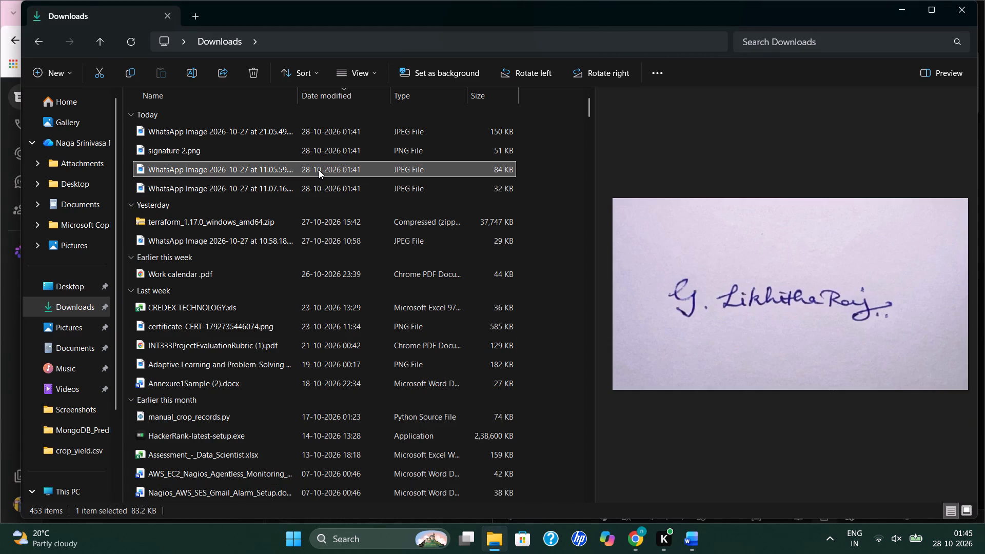
pyautogui.click(303, 147)
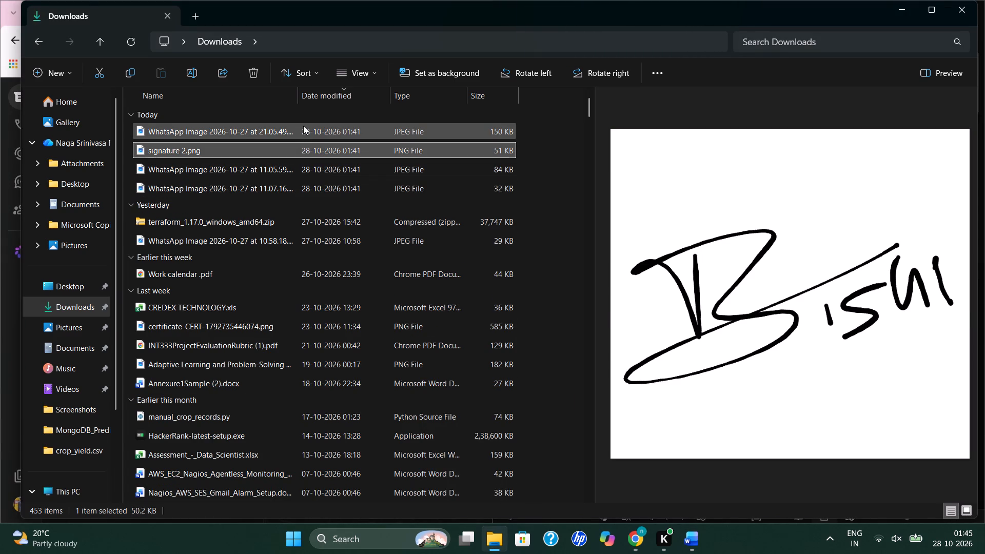
pyautogui.click(303, 126)
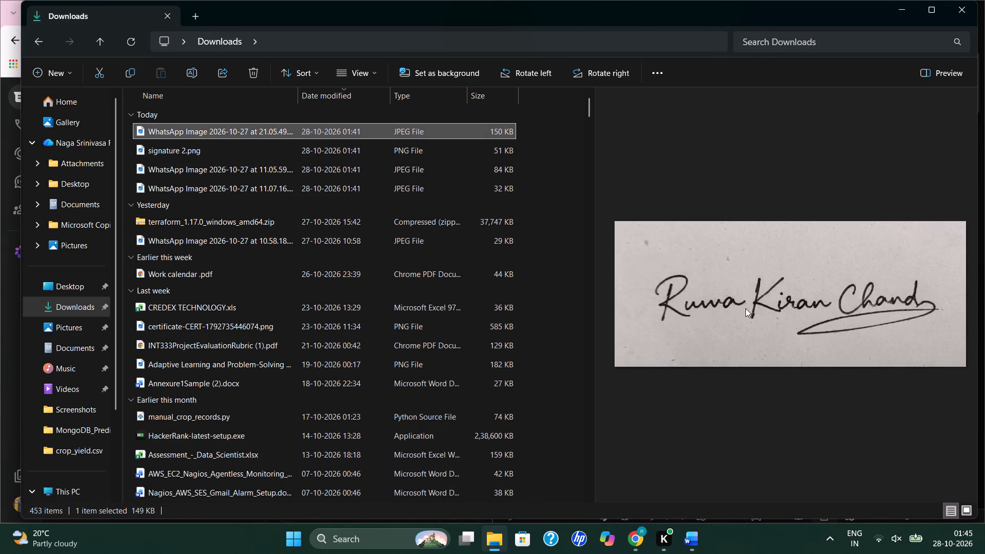
pyautogui.rightClick(745, 308)
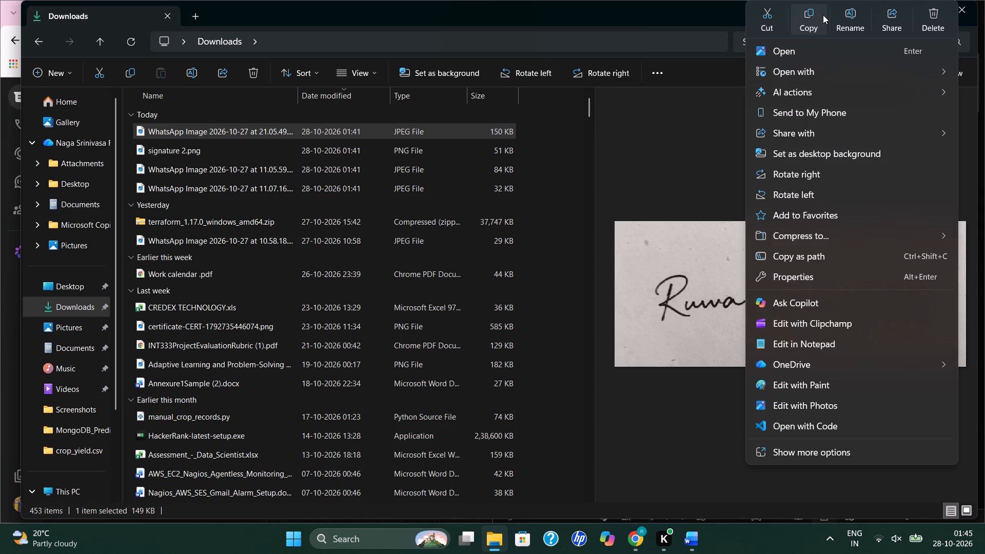
pyautogui.click(808, 20)
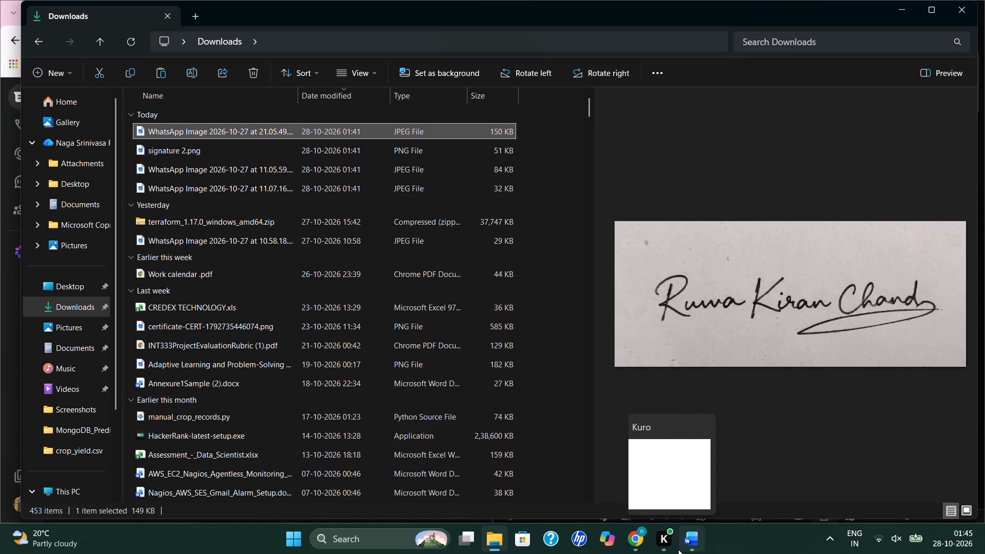
# Switch to the CapstonePatent document in Word and paste the copied signature image into section D's Signature cell.
pyautogui.click(662, 504)
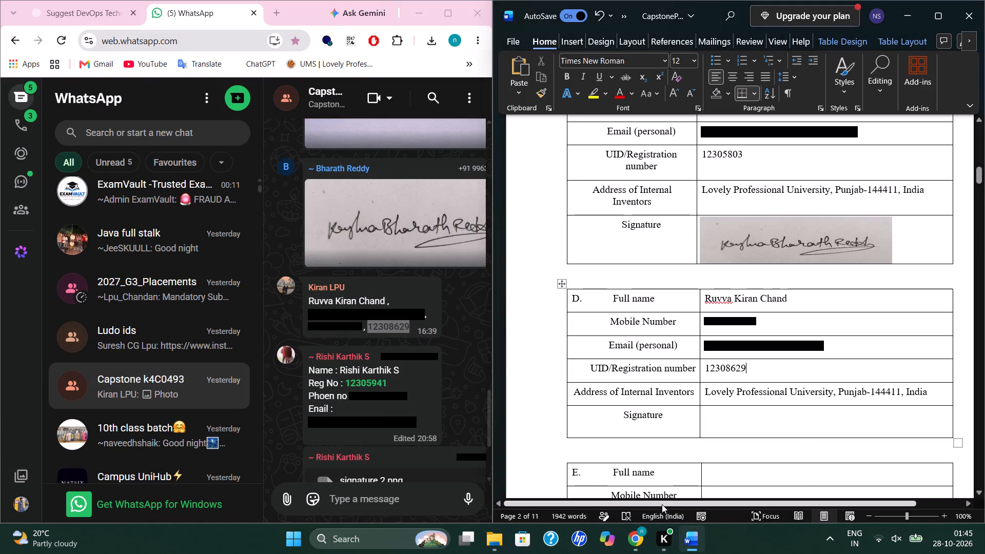
pyautogui.keyDown('ctrl'); pyautogui.scroll(1, 711, 354); pyautogui.keyUp('ctrl')
pyautogui.click(714, 426)
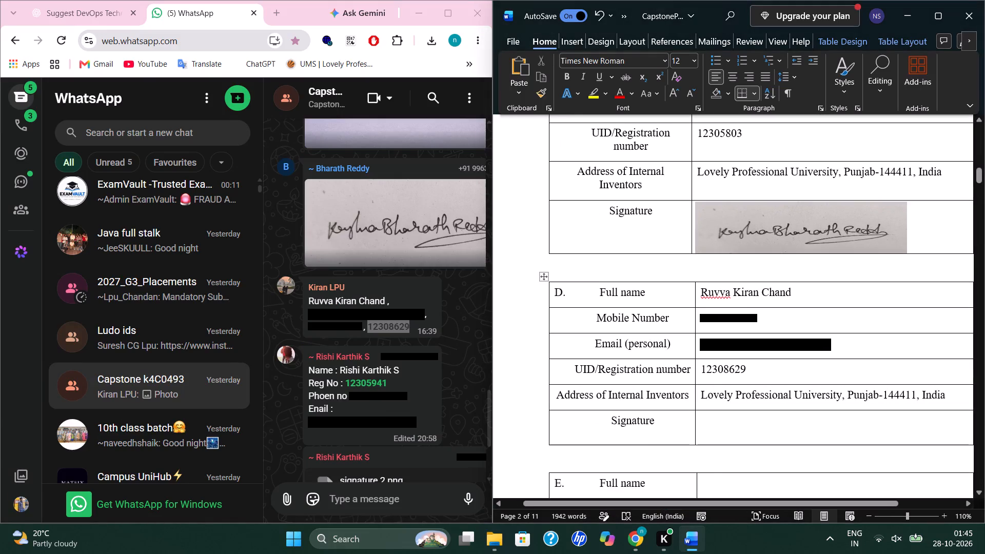
pyautogui.press('BackSpace')
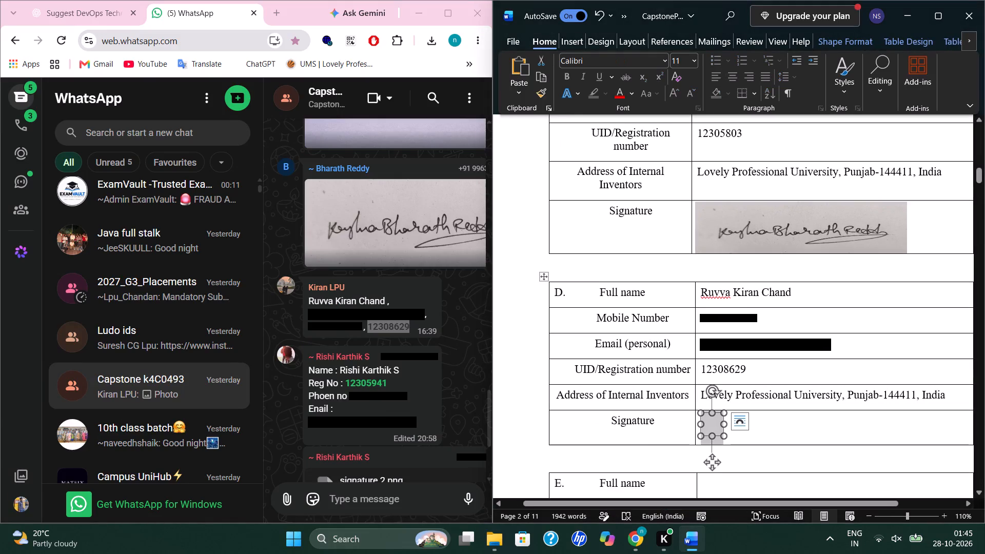
pyautogui.click(751, 439)
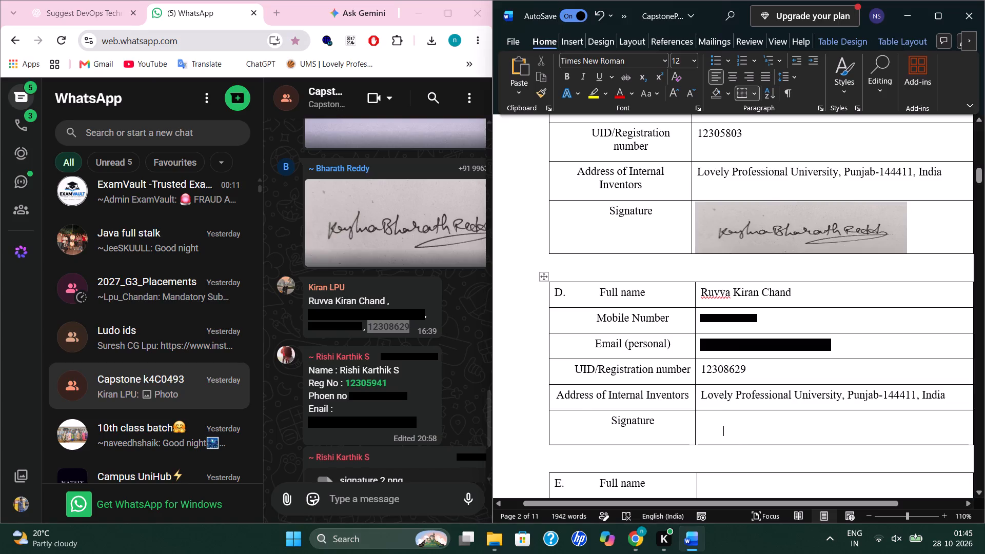
pyautogui.hotkey('ctrl', 'v')
pyautogui.hscroll(-1, 779, 422)
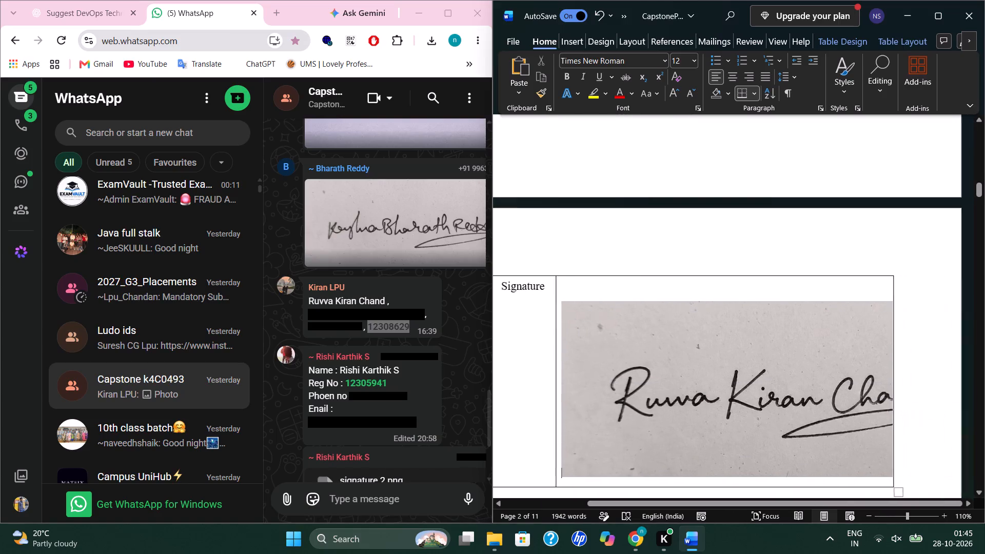
# Set the signature picture above the blank inventor table to Tight text wrapping and narrow it from its left edge to about three-quarters of its column.
pyautogui.hscroll(-1, 779, 422)
pyautogui.click(779, 422)
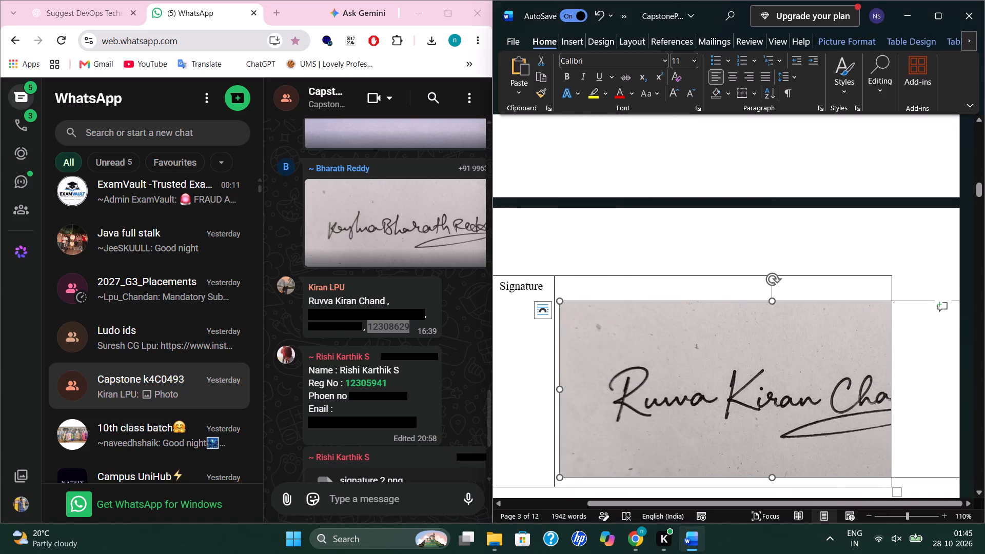
pyautogui.click(537, 311)
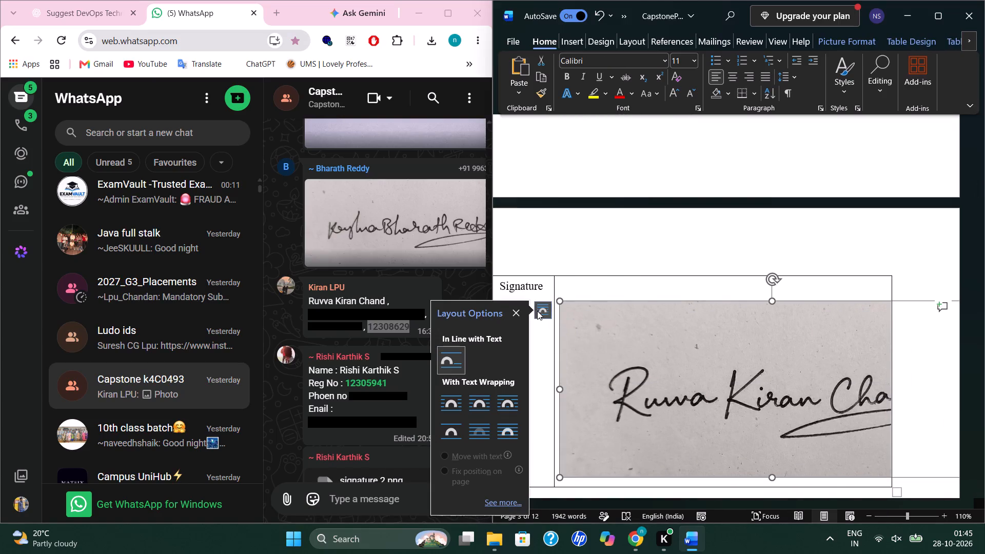
pyautogui.click(483, 406)
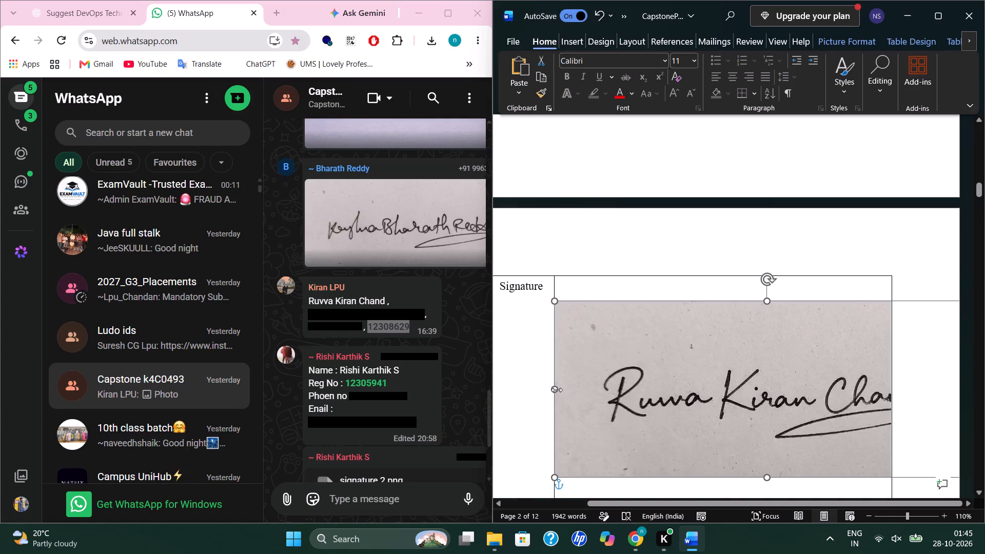
pyautogui.moveTo(553, 390); pyautogui.dragTo(617, 385)
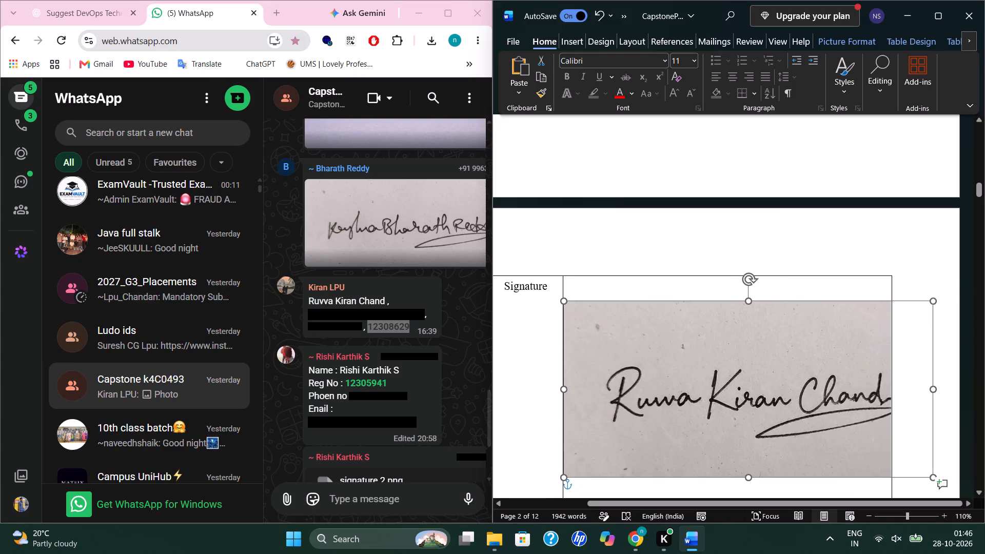
pyautogui.moveTo(617, 385); pyautogui.dragTo(735, 395)
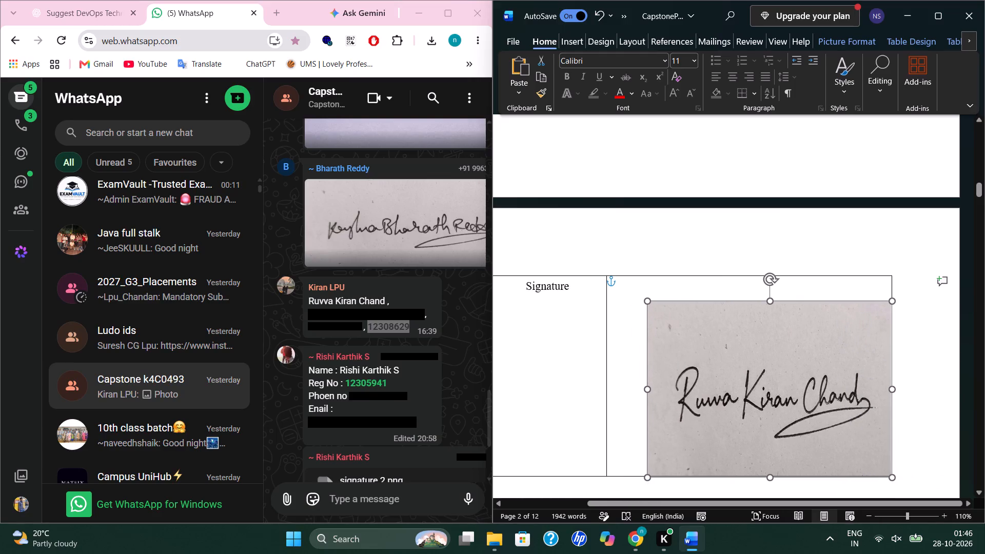
pyautogui.moveTo(735, 395); pyautogui.dragTo(762, 391)
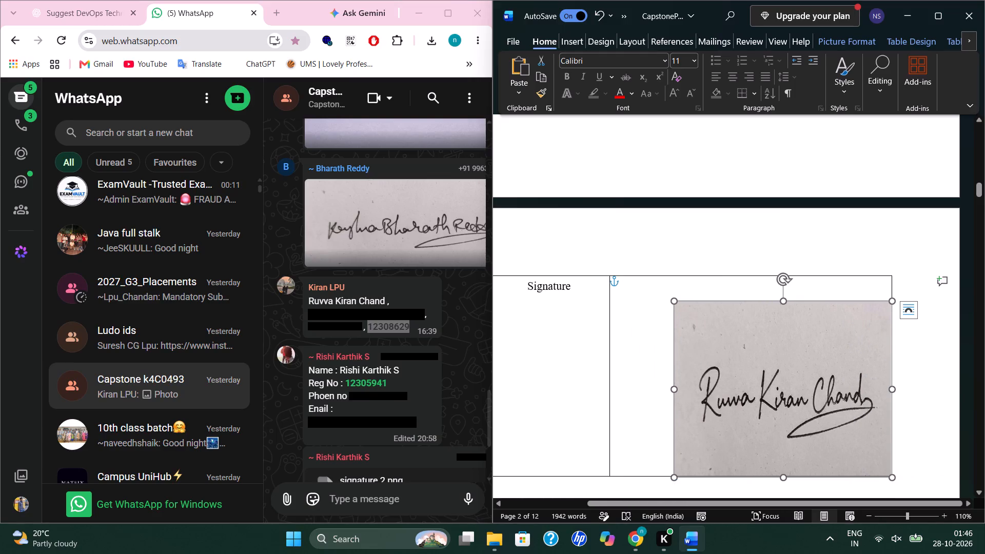
# Reduce the same signature picture's height to about a quarter by raising its lower edge, keeping its width.
pyautogui.moveTo(783, 481); pyautogui.dragTo(771, 360)
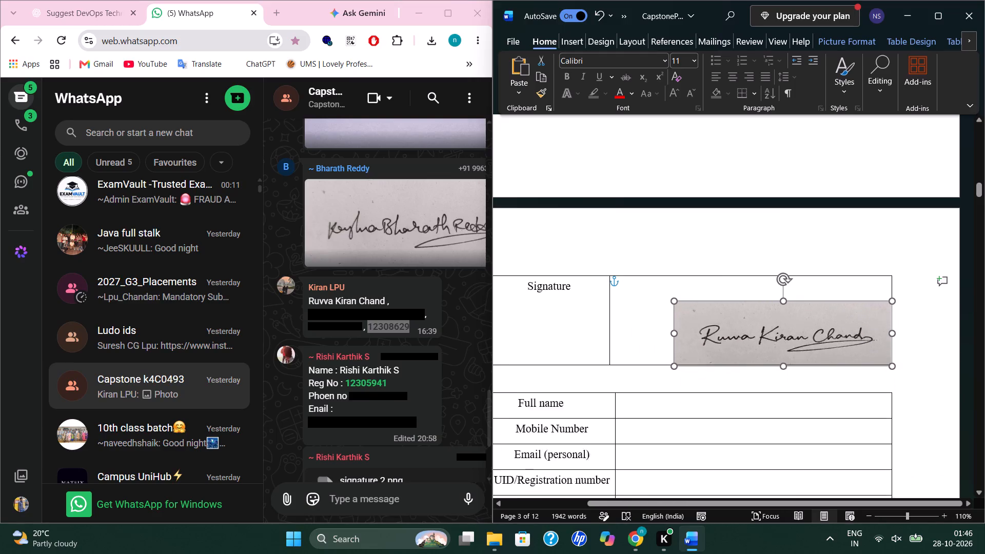
pyautogui.moveTo(771, 360); pyautogui.dragTo(774, 346)
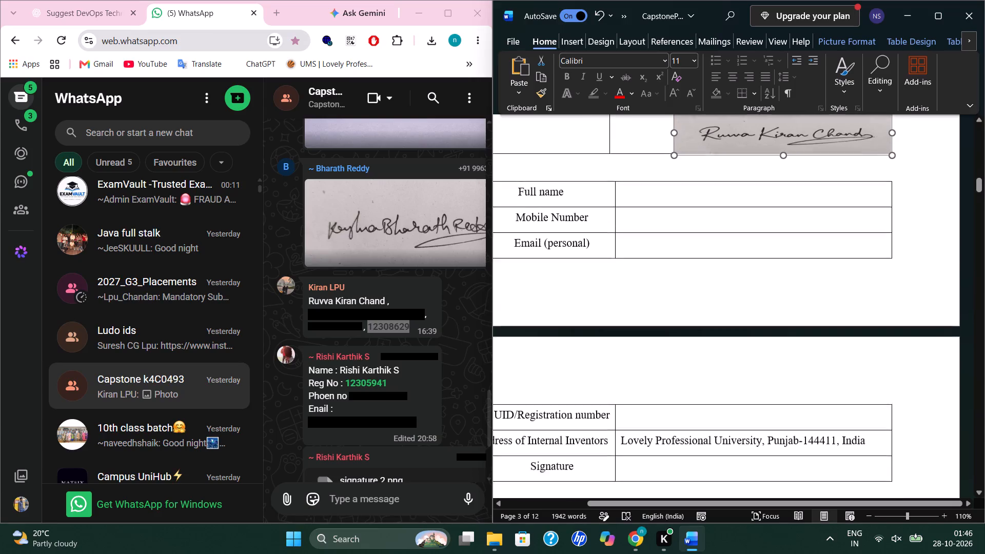
# Move the reduced signature picture to the upper-left corner of its Signature cell, just under the address row.
pyautogui.scroll(1, 762, 306)
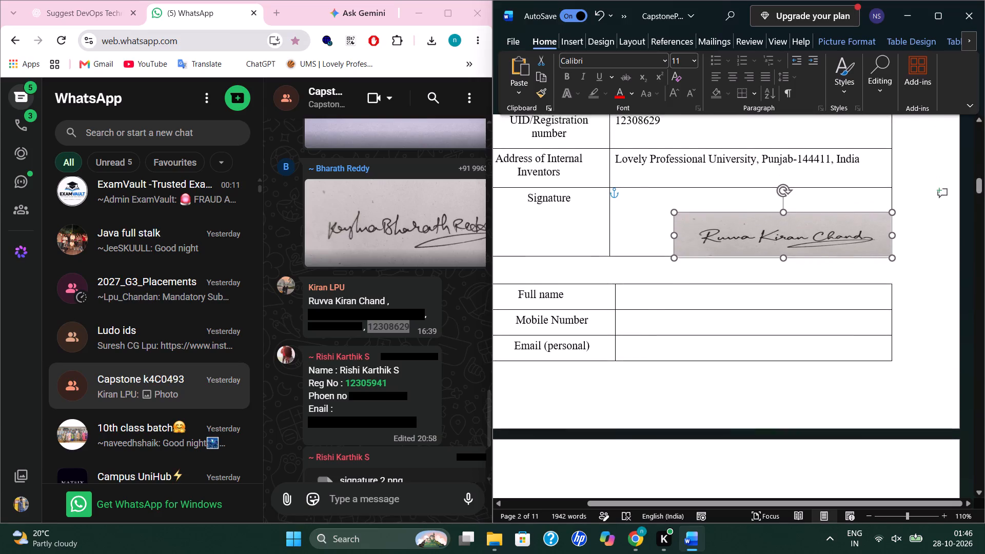
pyautogui.scroll(1, 762, 306)
pyautogui.moveTo(805, 268); pyautogui.dragTo(742, 258)
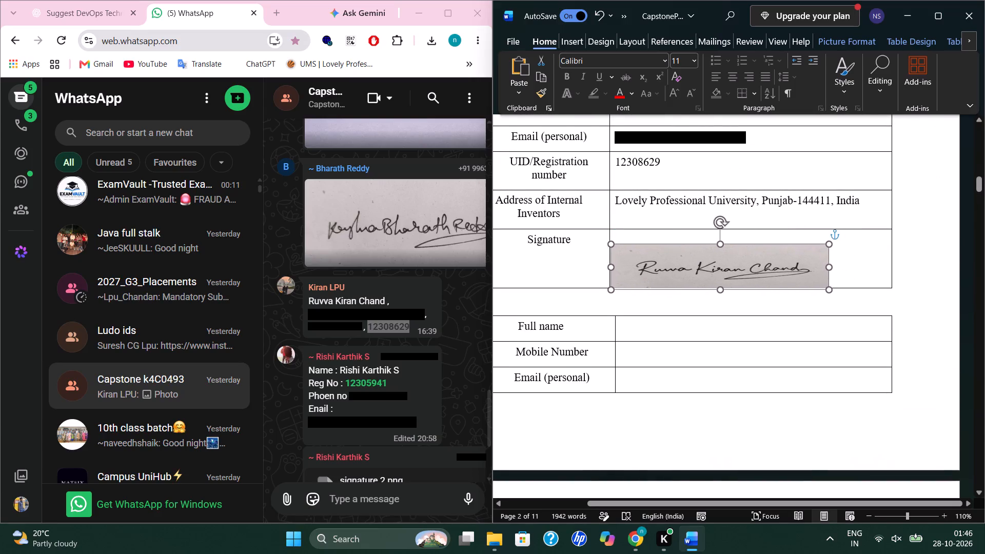
pyautogui.moveTo(742, 258); pyautogui.dragTo(748, 248)
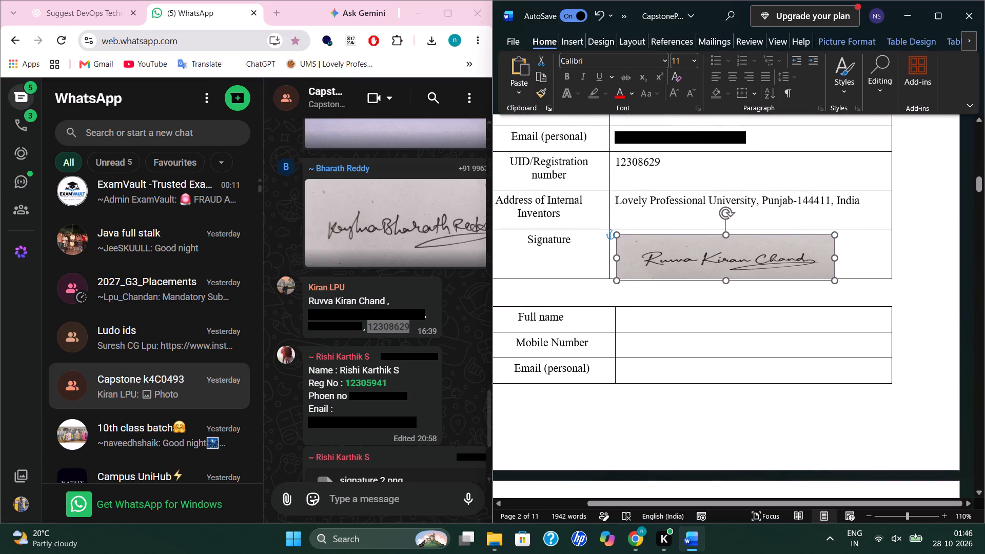
pyautogui.moveTo(748, 248); pyautogui.dragTo(742, 244)
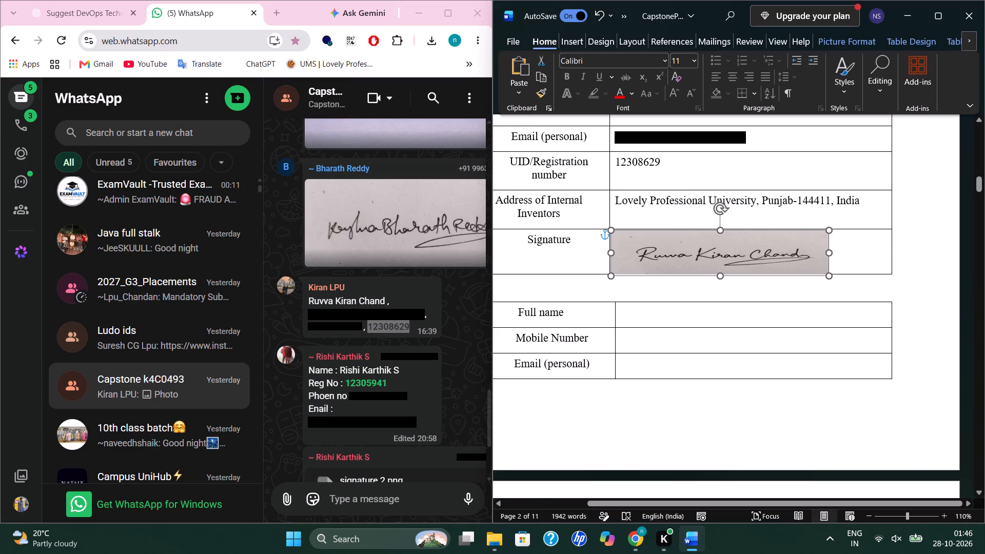
# Nudge the signature picture above the blank inventor table slightly right, aligning it with the inner left edge of its Signature cell.
pyautogui.moveTo(742, 244); pyautogui.dragTo(744, 244)
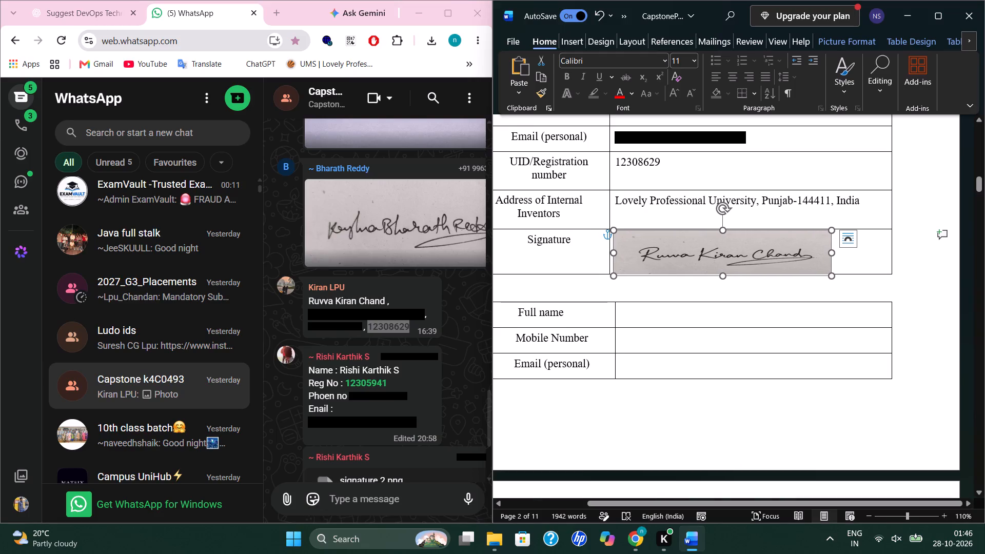
# Review the filled internal inventor tables above the blank one, checking their details and the fit of their signature pictures.
pyautogui.scroll(3, 736, 283)
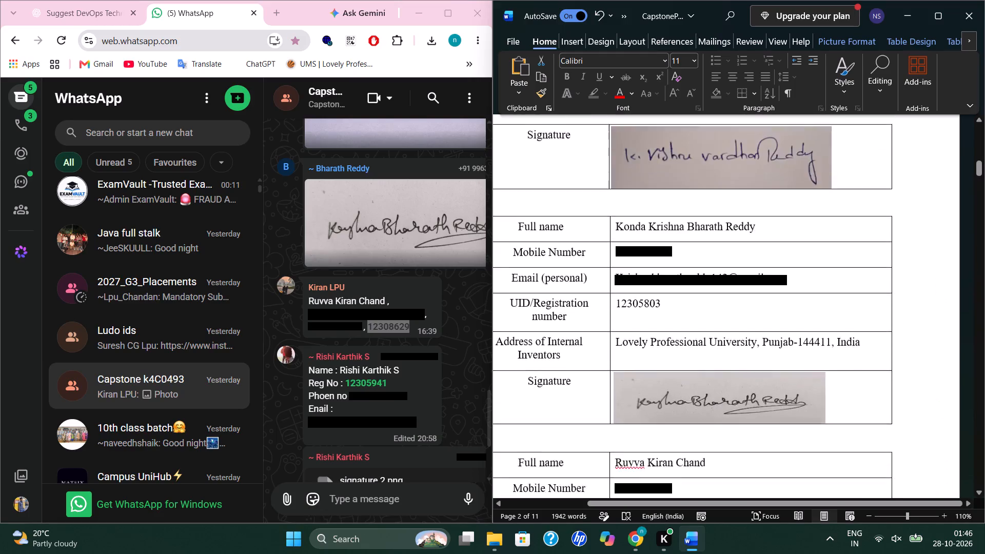
pyautogui.scroll(1, 736, 283)
pyautogui.scroll(-1, 736, 283)
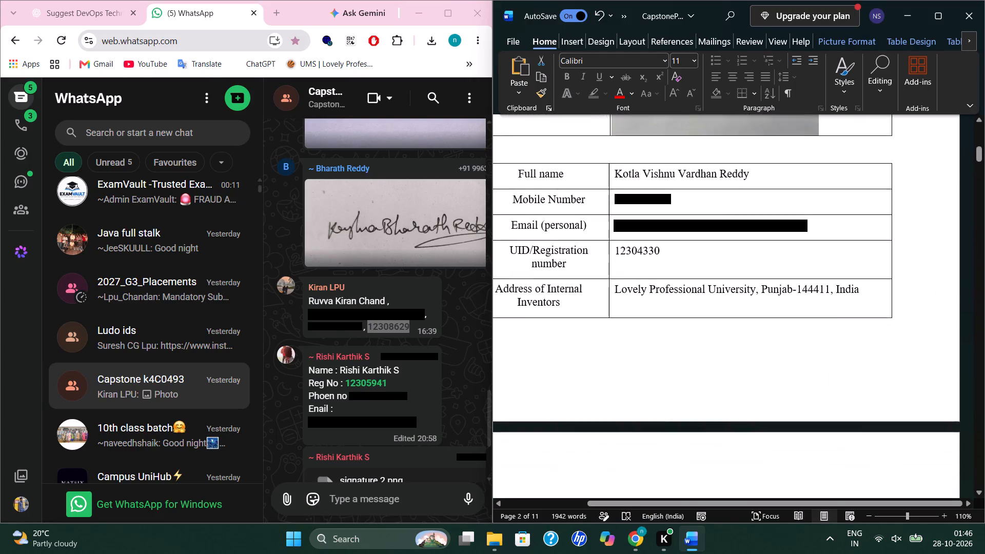
pyautogui.scroll(-2, 736, 283)
pyautogui.scroll(-2, 723, 342)
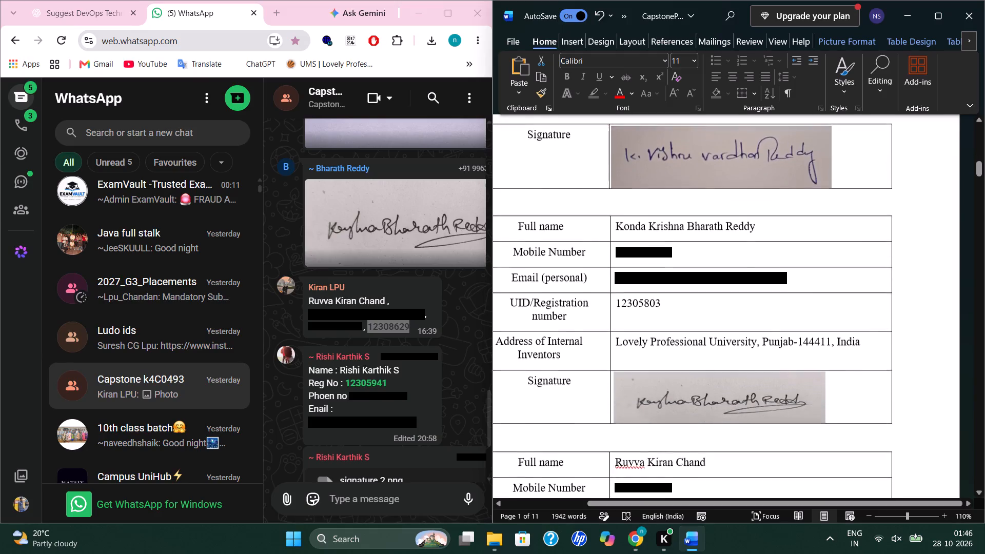
pyautogui.scroll(-2, 723, 342)
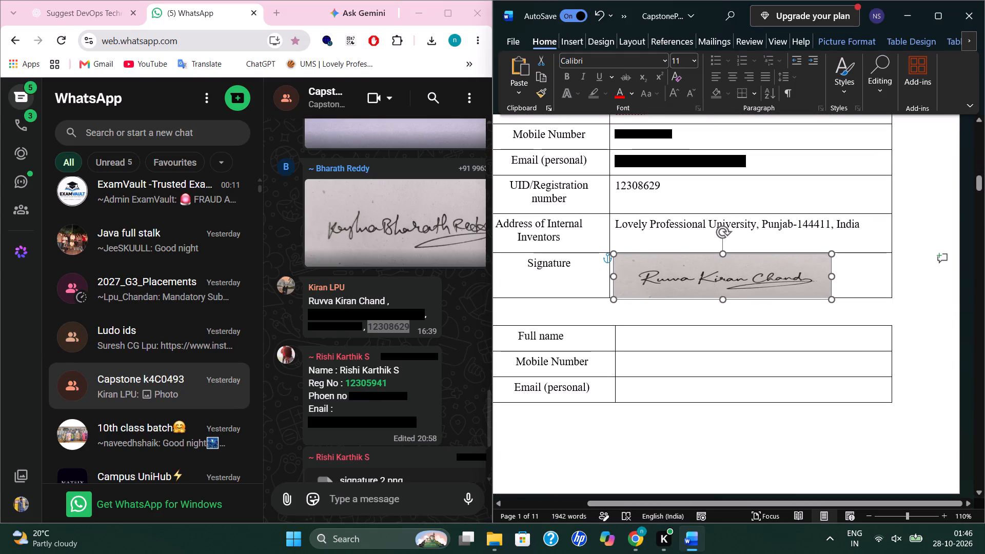
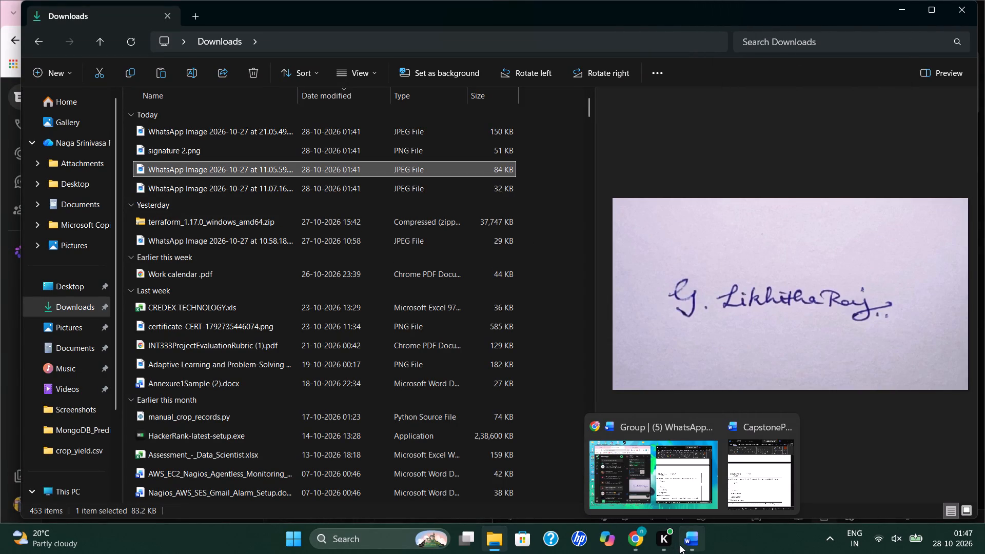
# Switch to CapstonePatent.docx in Word and paste the copied signature image into the empty Signature cell above the blank inventor table.
pyautogui.click(679, 477)
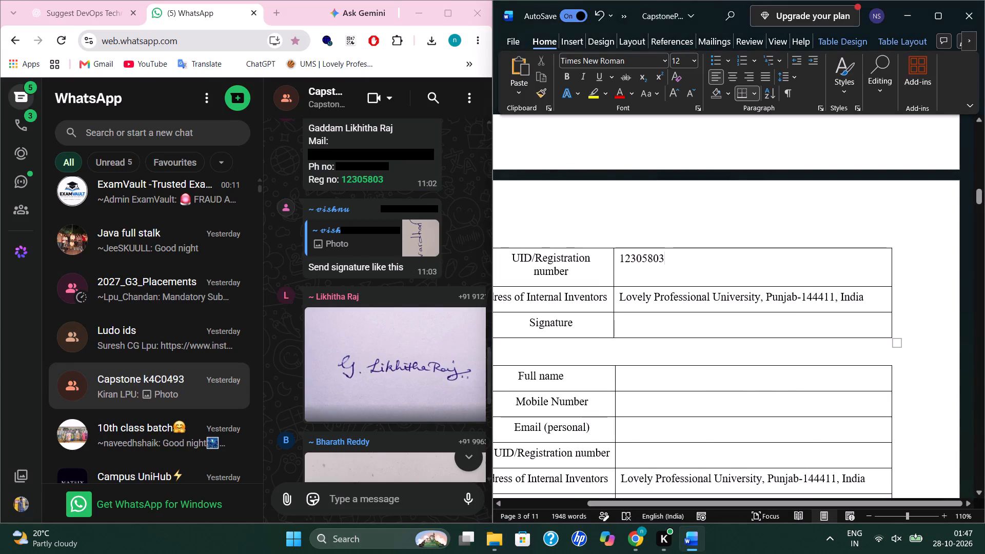
pyautogui.click(663, 321)
pyautogui.hotkey('ctrl', 'v')
# Open the text wrapping layout options for the newly pasted signature picture.
pyautogui.click(688, 343)
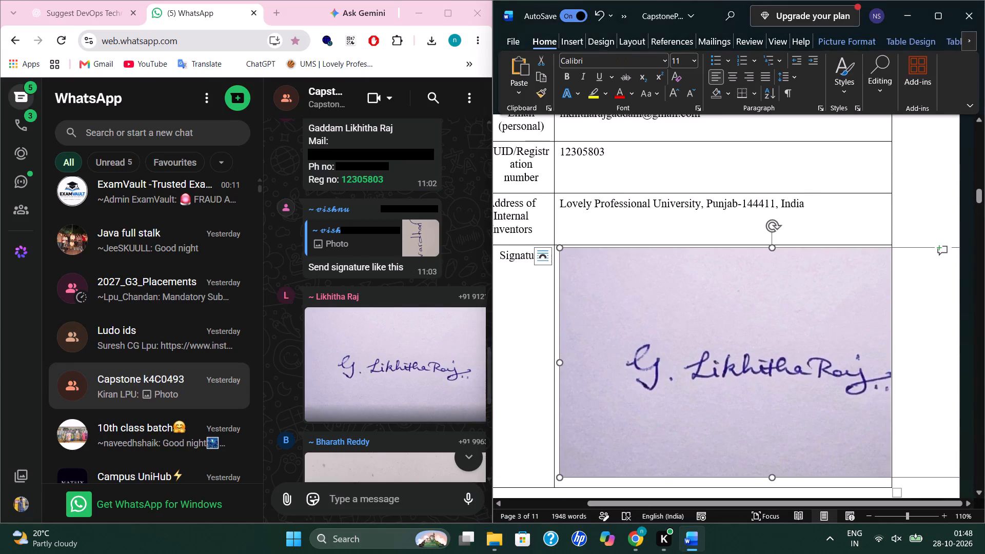
pyautogui.click(553, 261)
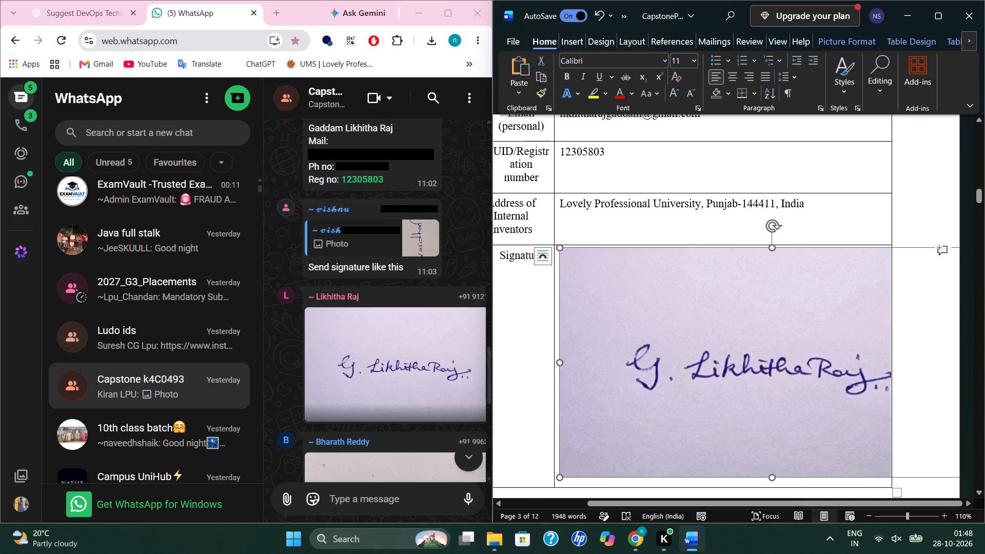
pyautogui.click(542, 258)
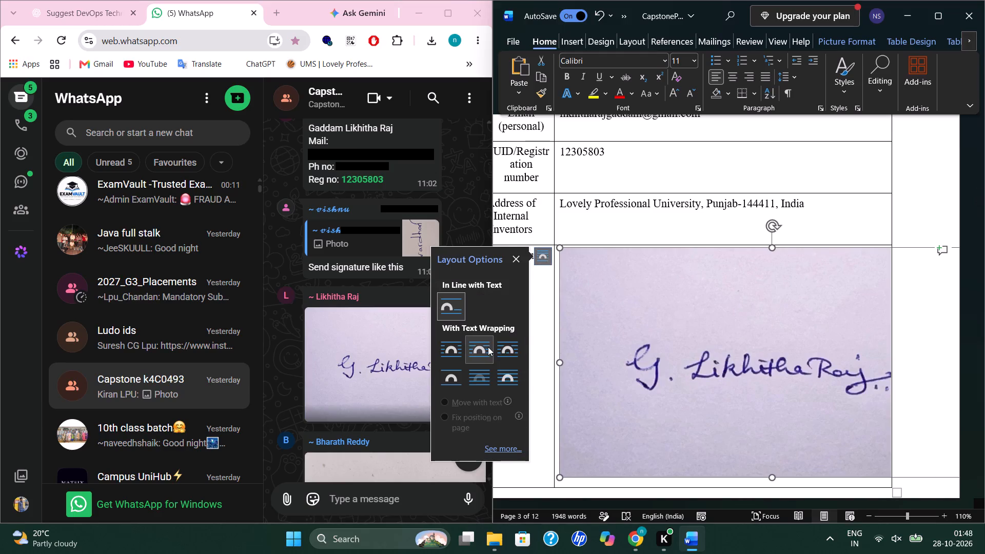
# Set the signature picture in the inventor table above table F to Tight text wrapping and narrow it from its left edge to fit the Signature cell.
pyautogui.click(488, 347)
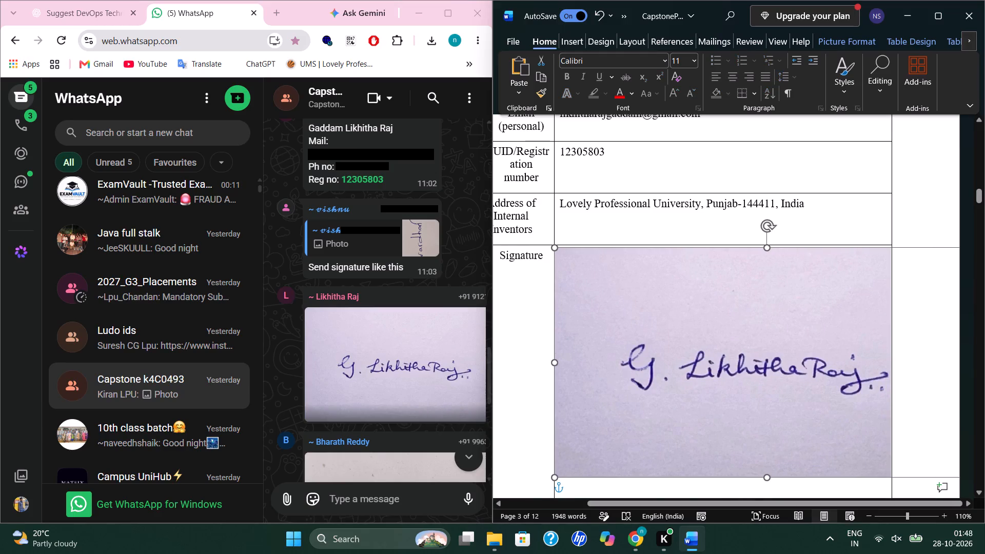
pyautogui.moveTo(551, 363); pyautogui.dragTo(600, 363)
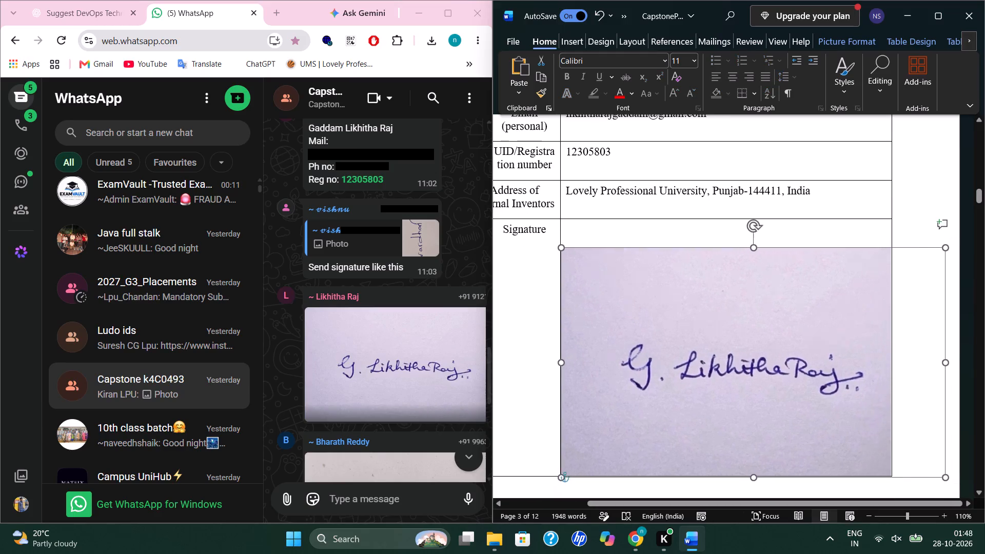
pyautogui.moveTo(600, 363); pyautogui.dragTo(722, 359)
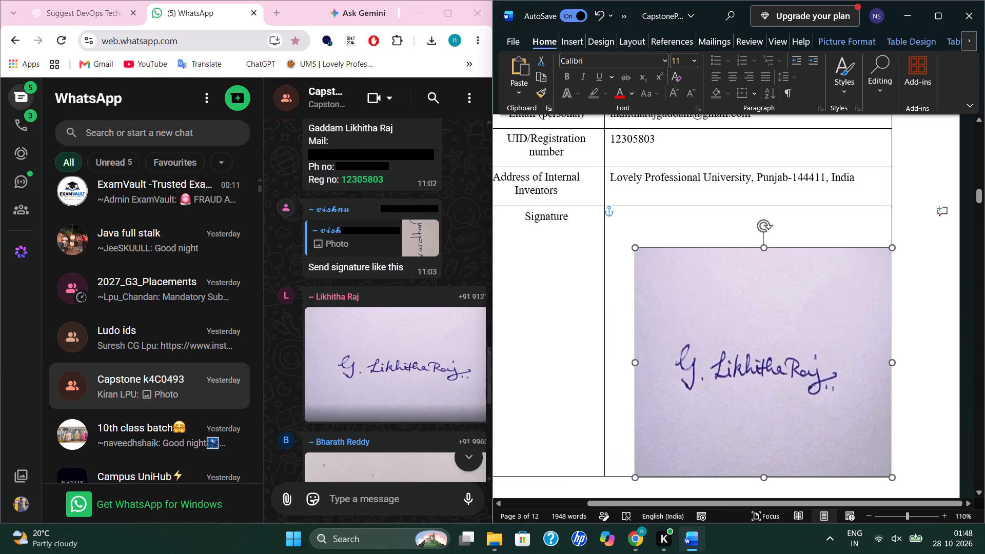
pyautogui.moveTo(722, 359); pyautogui.dragTo(732, 359)
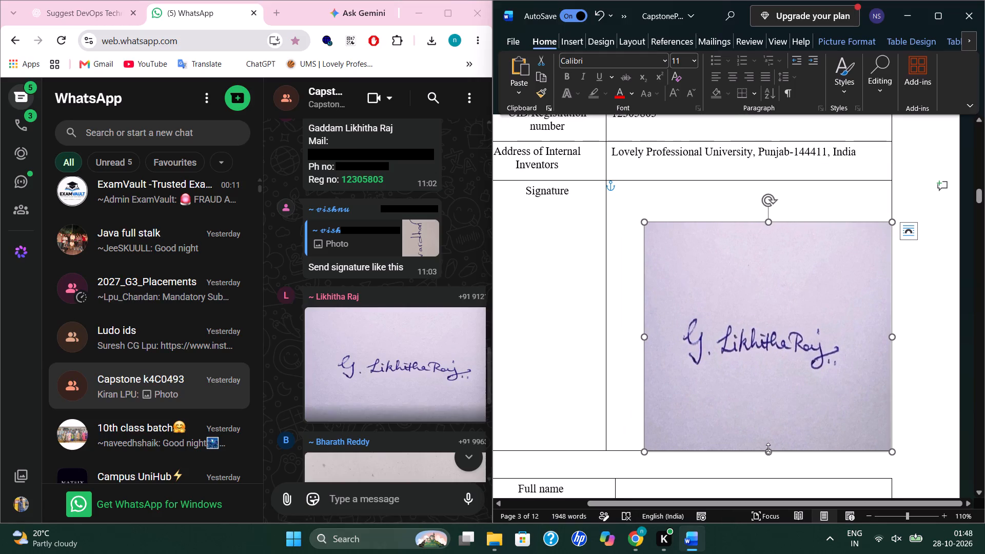
# Reduce the same signature picture's height to a little over a quarter by raising its lower edge, keeping its width.
pyautogui.moveTo(768, 452); pyautogui.dragTo(755, 276)
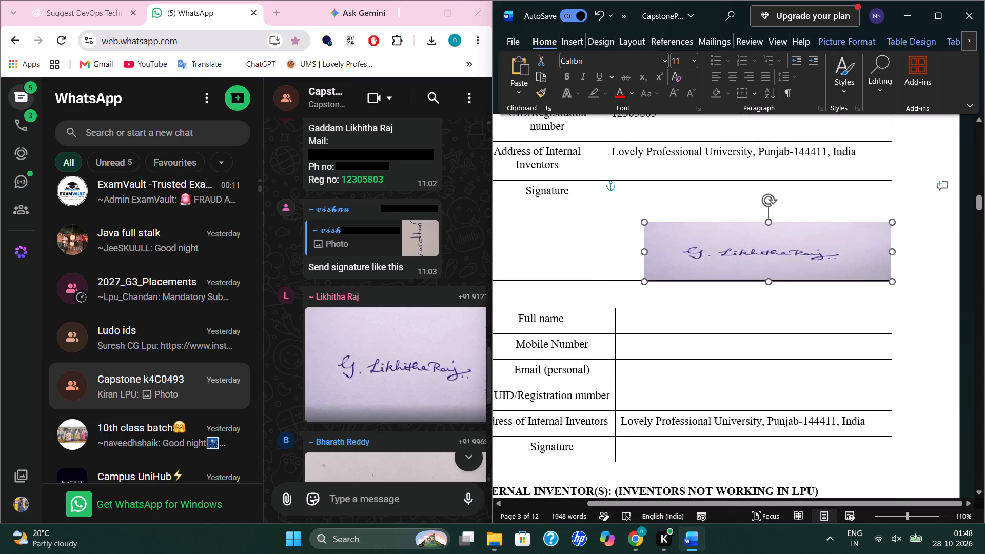
pyautogui.moveTo(755, 276); pyautogui.dragTo(753, 278)
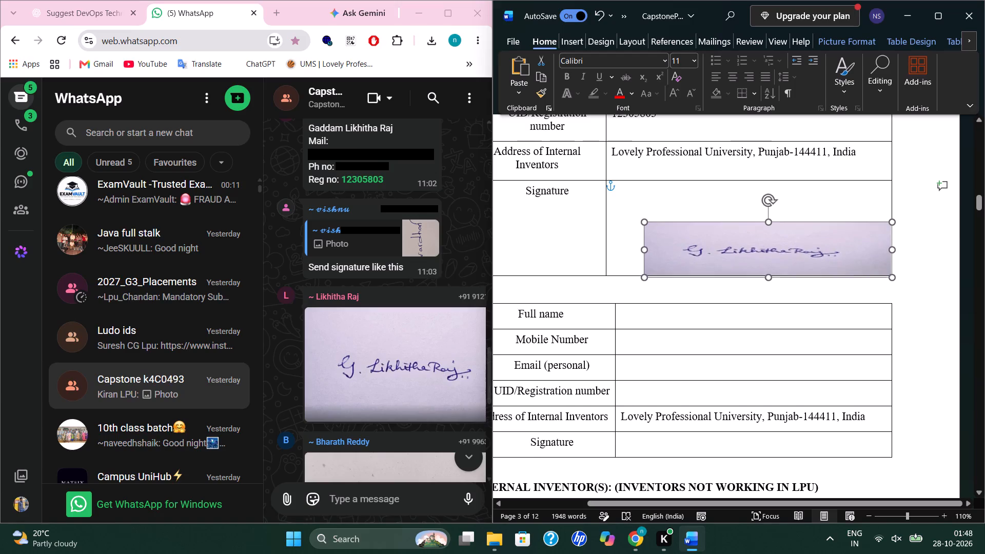
pyautogui.moveTo(753, 278); pyautogui.dragTo(756, 285)
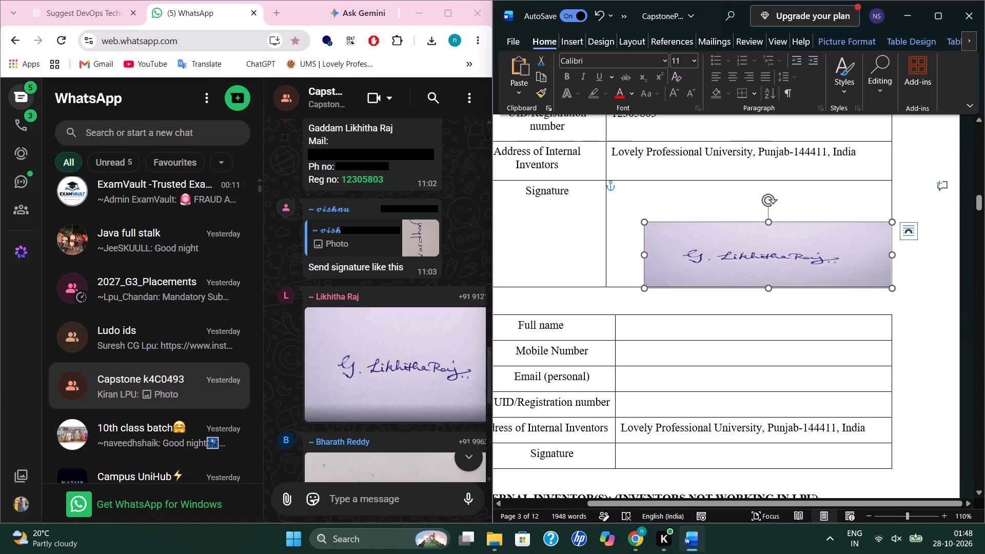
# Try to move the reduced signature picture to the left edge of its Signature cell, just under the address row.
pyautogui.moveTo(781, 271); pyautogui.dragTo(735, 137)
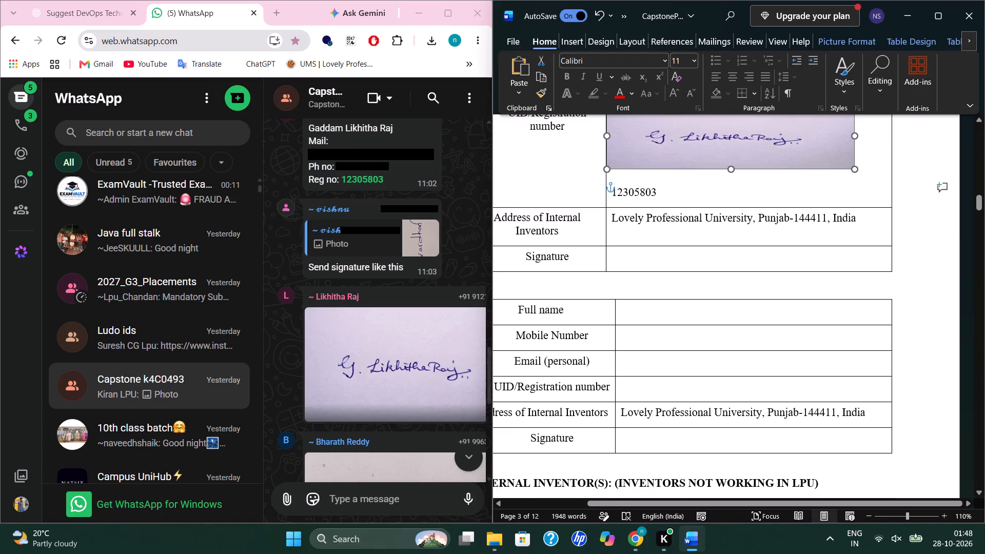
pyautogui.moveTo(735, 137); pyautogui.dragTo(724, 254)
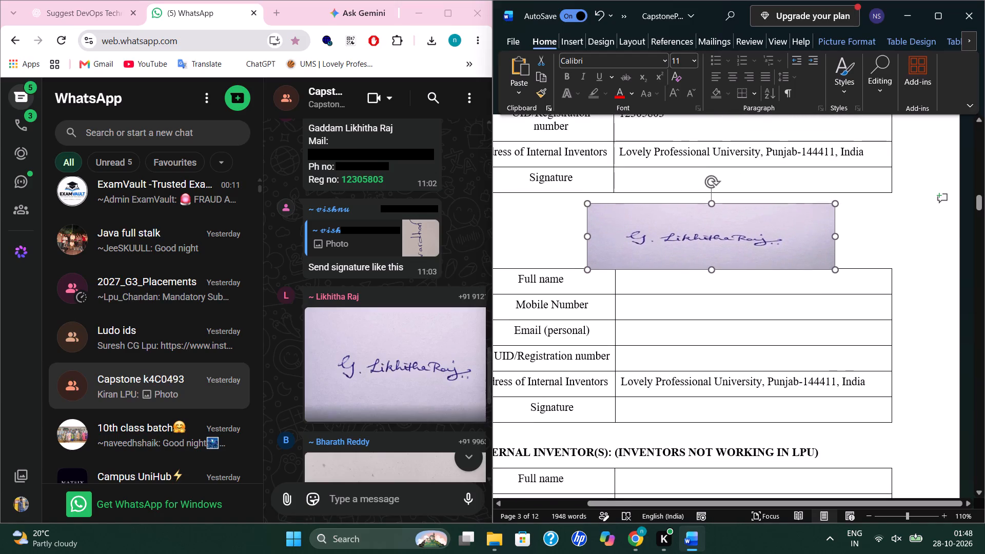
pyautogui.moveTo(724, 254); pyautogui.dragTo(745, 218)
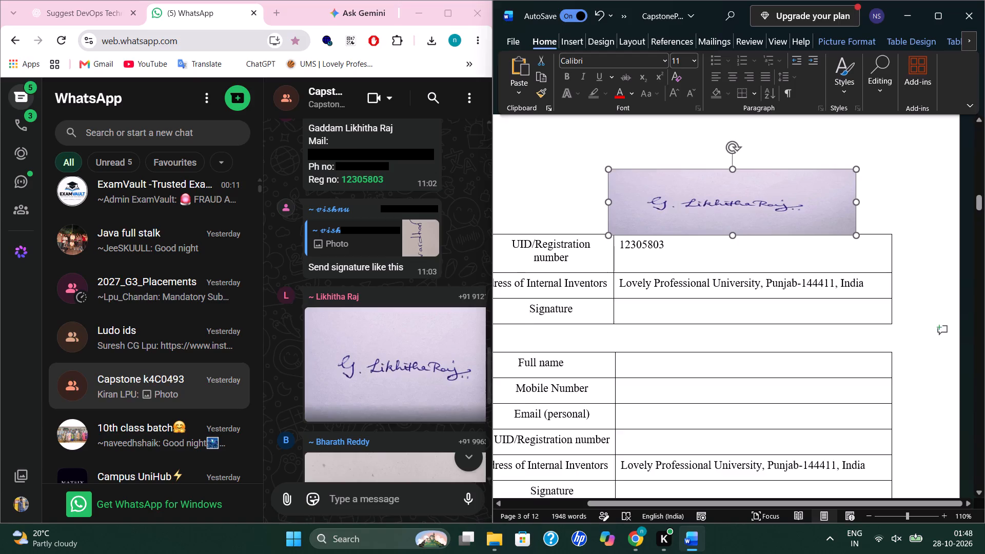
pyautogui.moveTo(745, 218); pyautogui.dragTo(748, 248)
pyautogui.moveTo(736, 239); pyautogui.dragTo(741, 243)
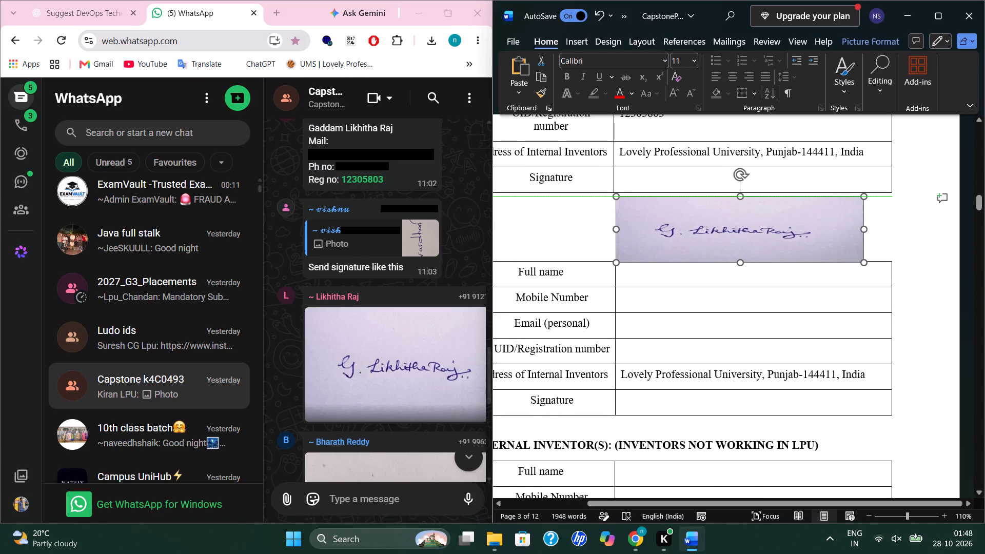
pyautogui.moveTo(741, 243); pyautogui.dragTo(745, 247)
# Cut the misplaced signature picture and paste it into the empty Signature cell of the inventor table just above table F.
pyautogui.rightClick(745, 247)
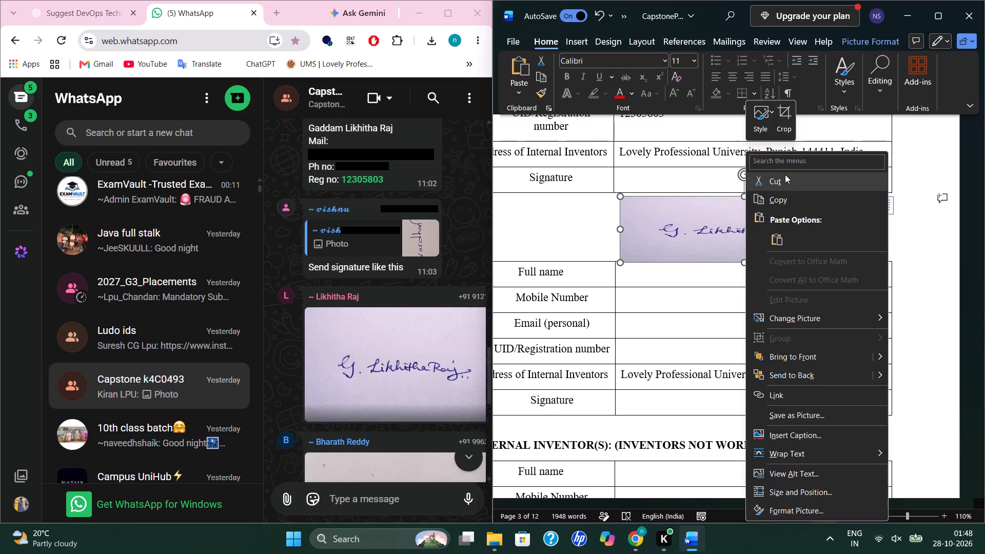
pyautogui.click(775, 182)
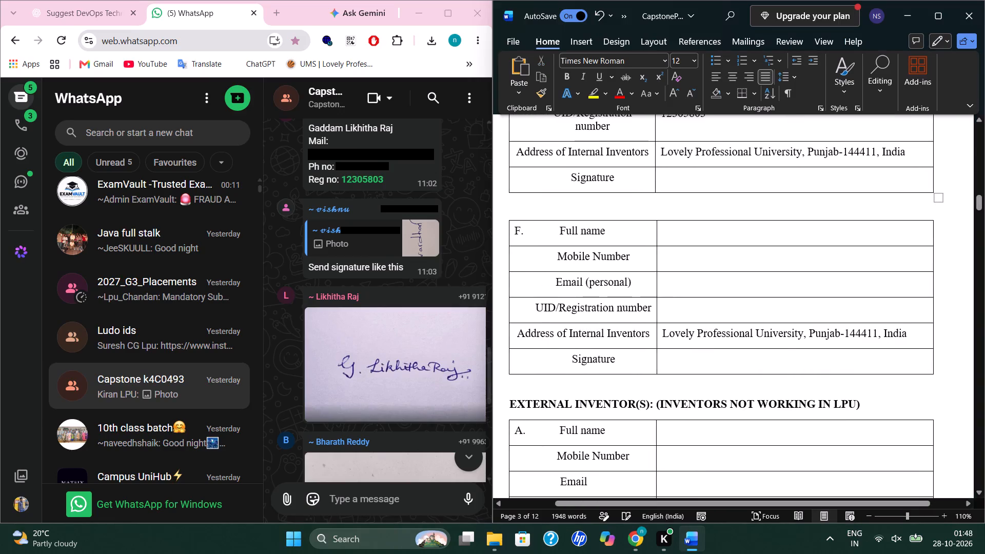
pyautogui.click(717, 189)
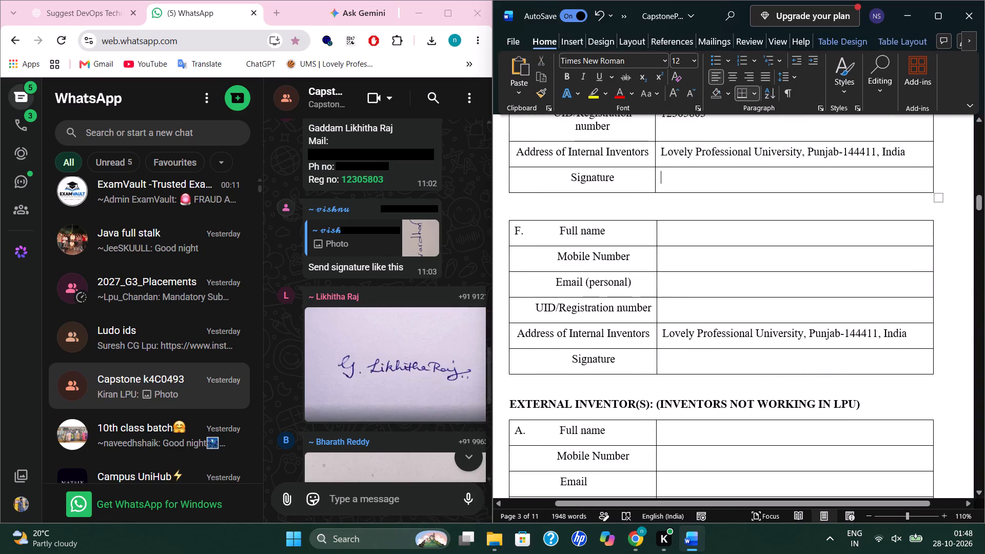
pyautogui.scroll(1, 717, 189)
pyautogui.hotkey('ctrl', 'v')
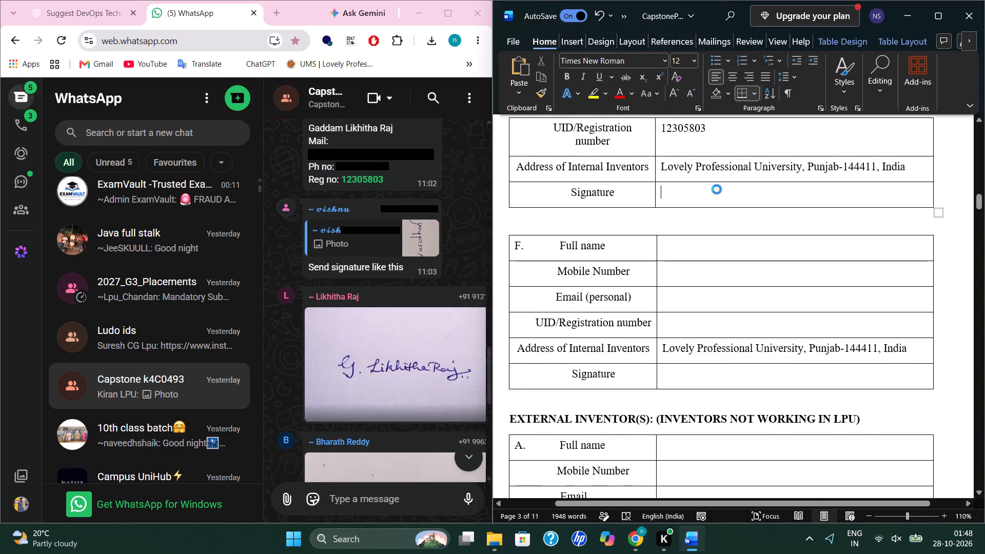
pyautogui.click(727, 239)
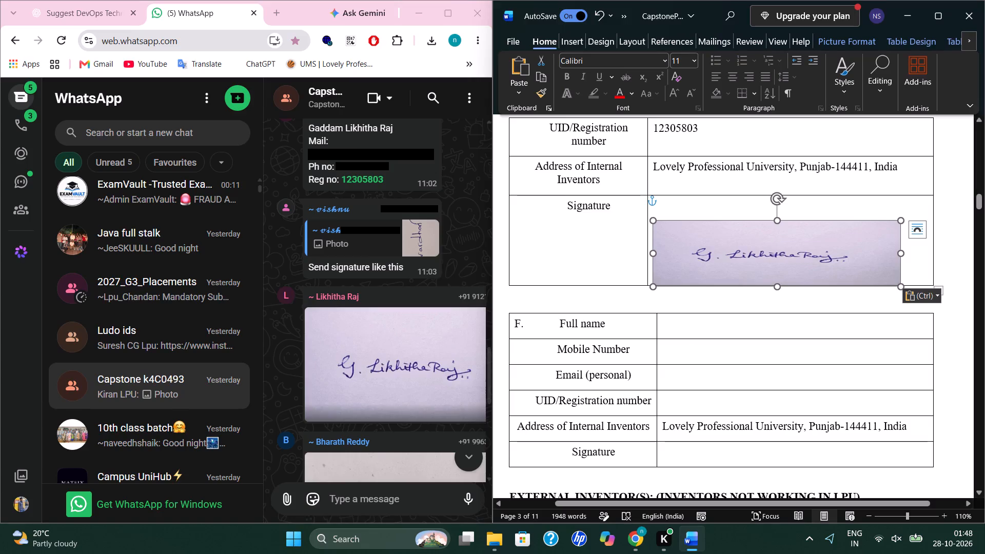
pyautogui.moveTo(727, 239); pyautogui.dragTo(723, 221)
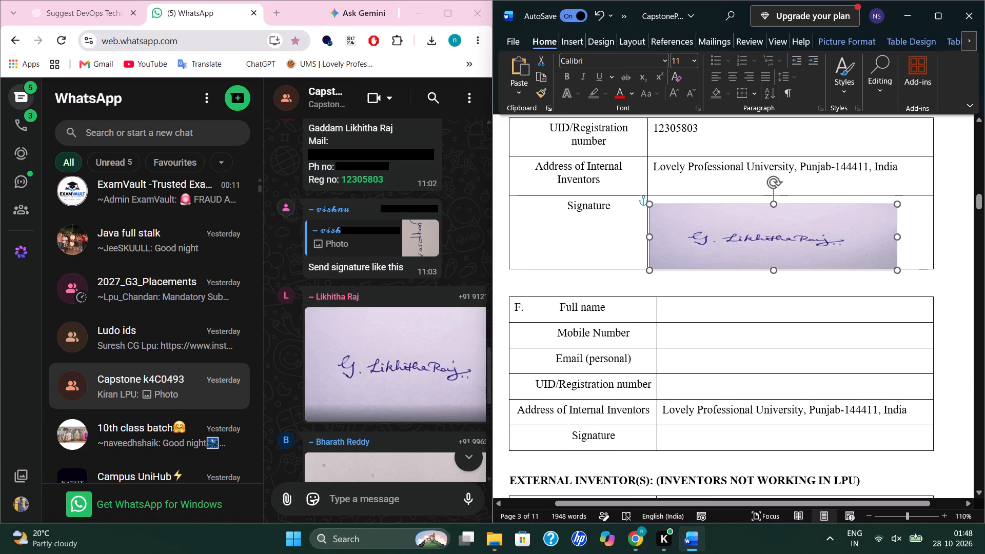
pyautogui.moveTo(723, 221); pyautogui.dragTo(726, 215)
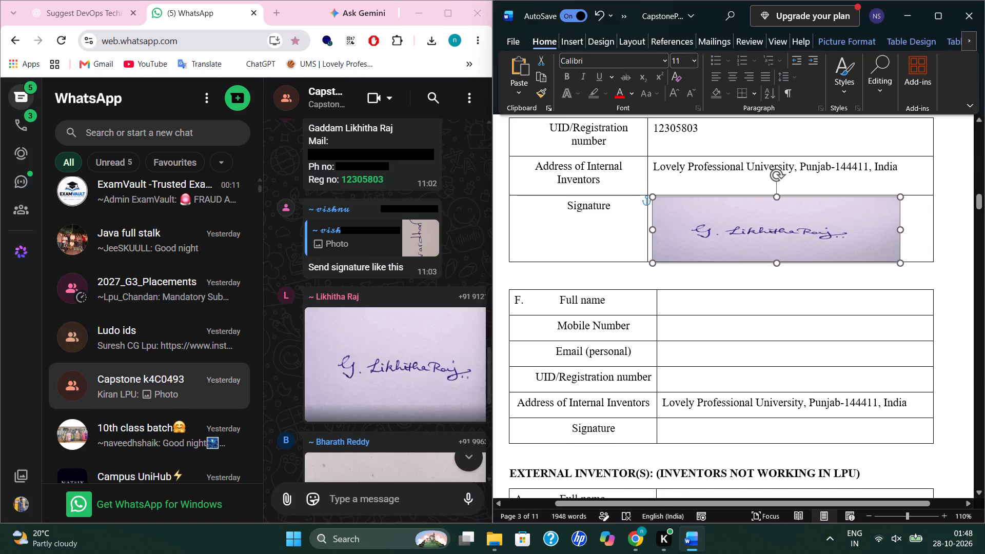
pyautogui.moveTo(726, 215); pyautogui.dragTo(723, 215)
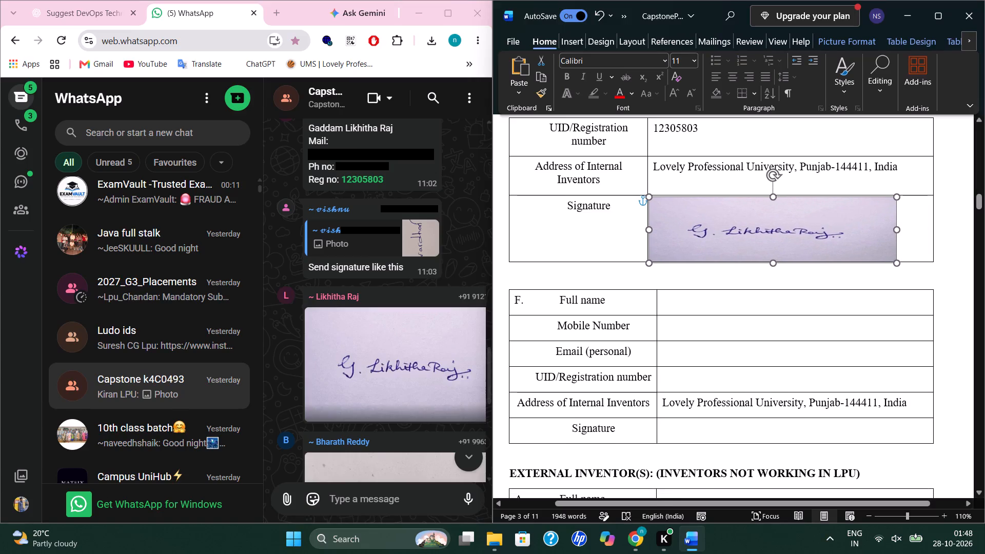
pyautogui.moveTo(723, 215); pyautogui.dragTo(725, 213)
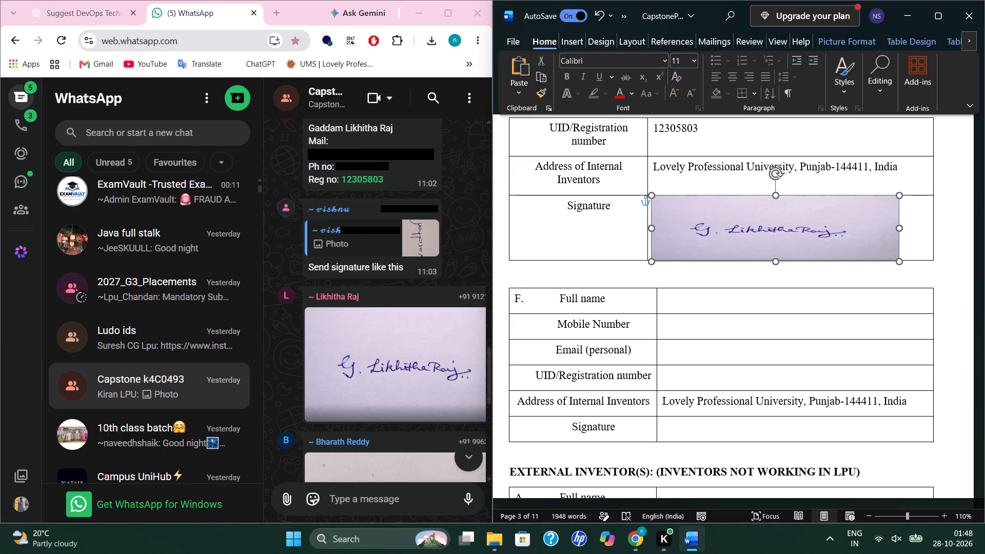
pyautogui.moveTo(725, 213); pyautogui.dragTo(724, 213)
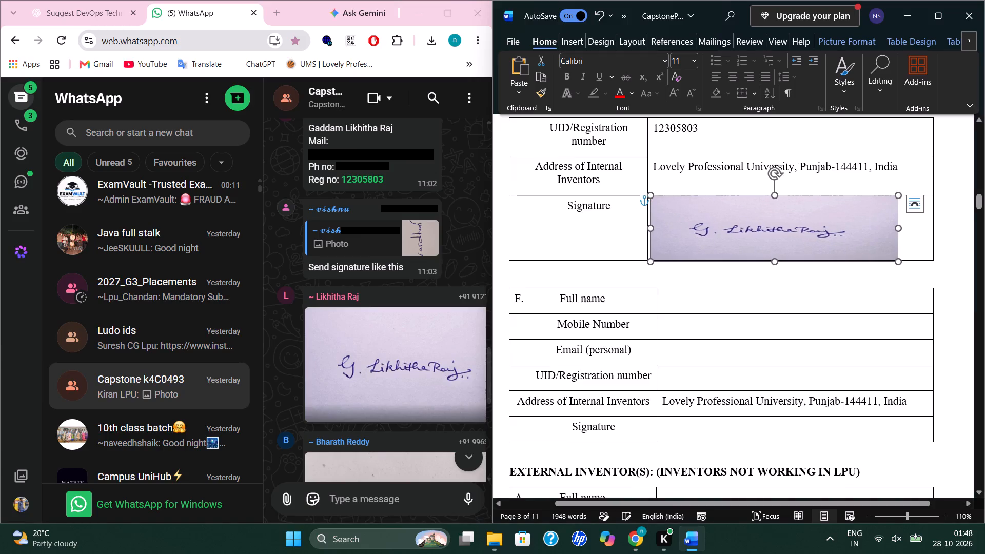
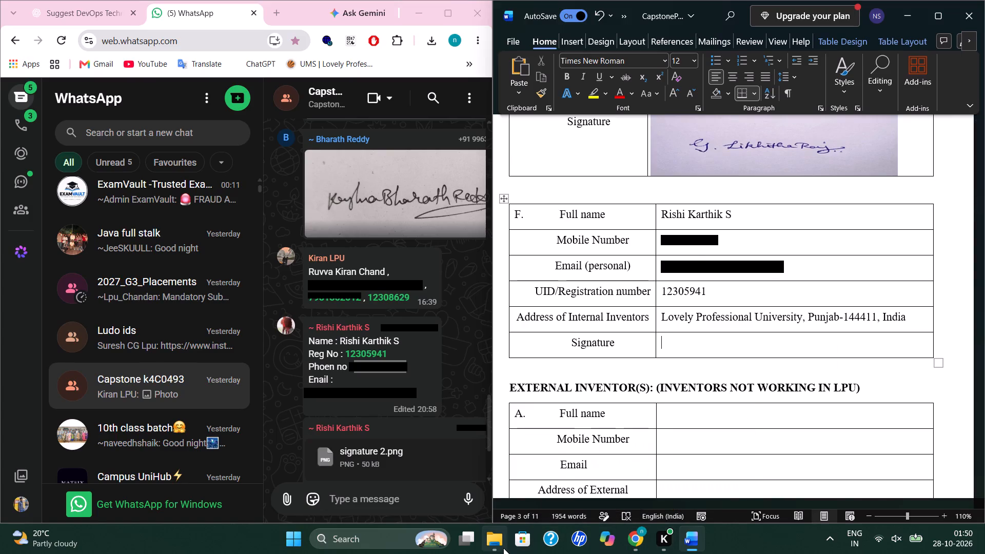
pyautogui.click(494, 485)
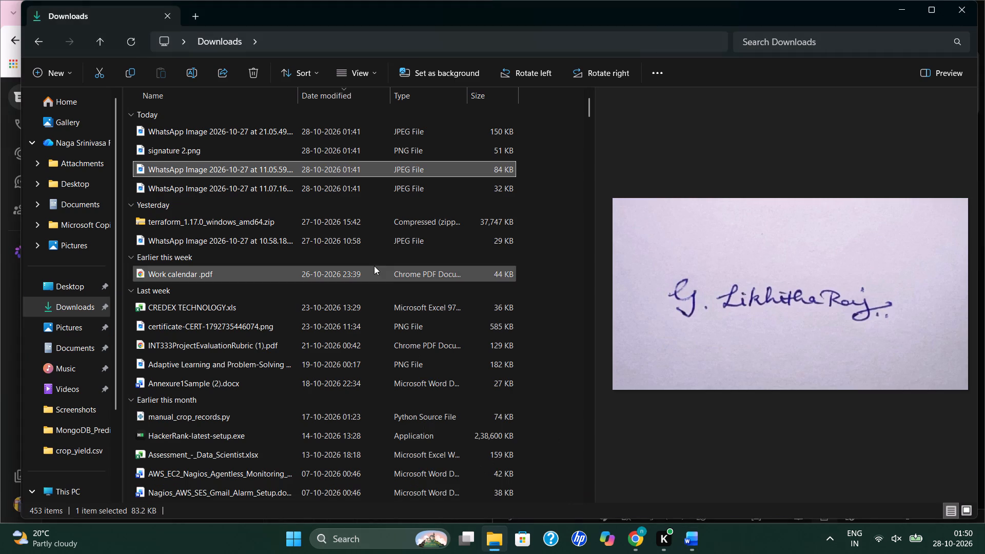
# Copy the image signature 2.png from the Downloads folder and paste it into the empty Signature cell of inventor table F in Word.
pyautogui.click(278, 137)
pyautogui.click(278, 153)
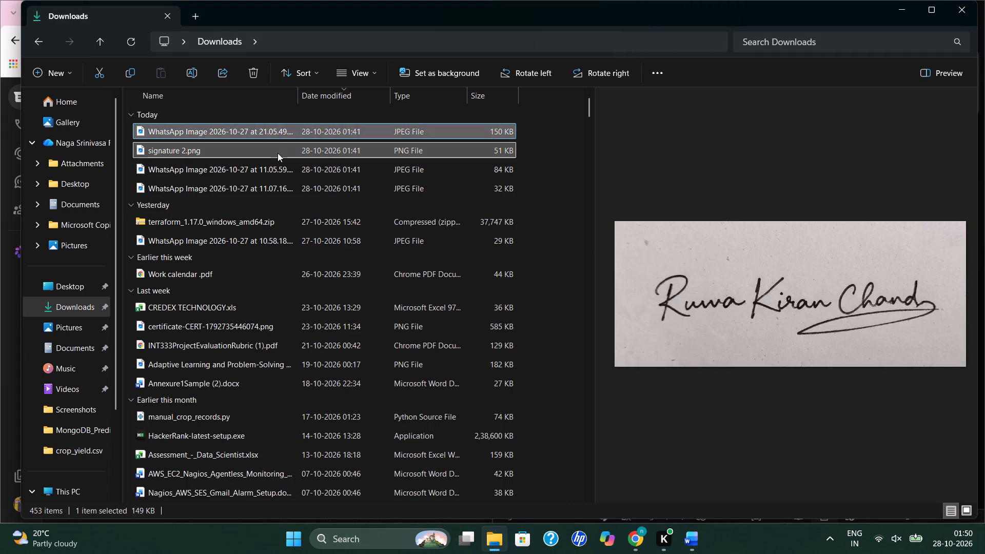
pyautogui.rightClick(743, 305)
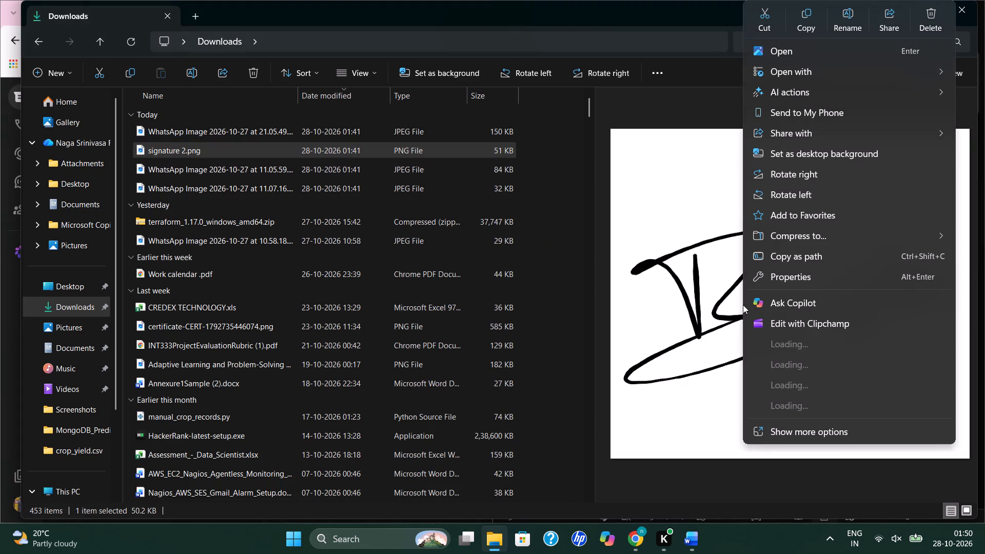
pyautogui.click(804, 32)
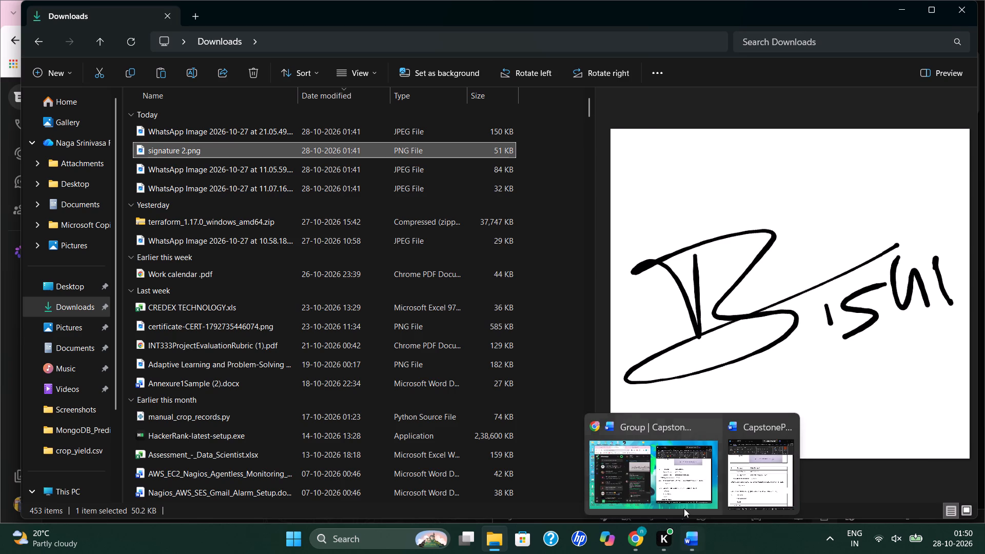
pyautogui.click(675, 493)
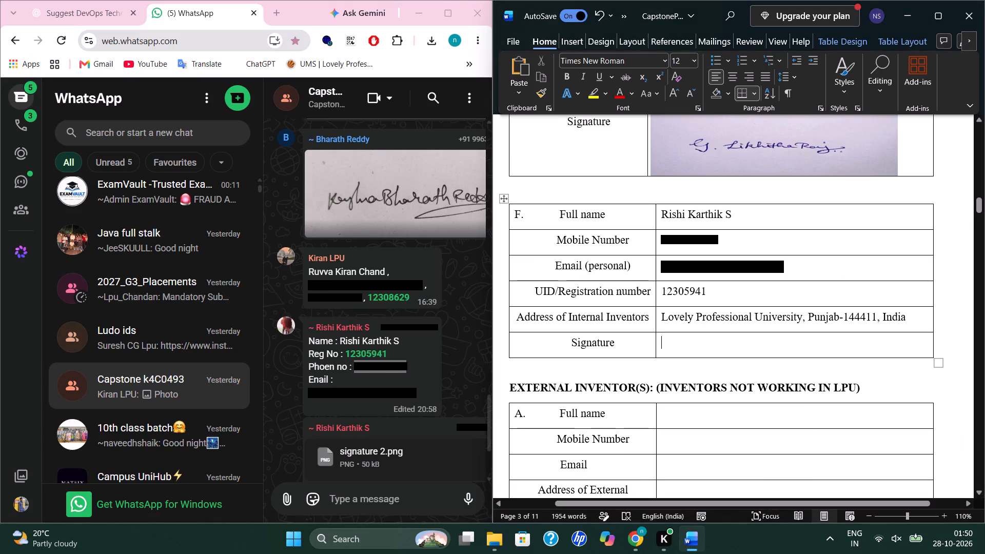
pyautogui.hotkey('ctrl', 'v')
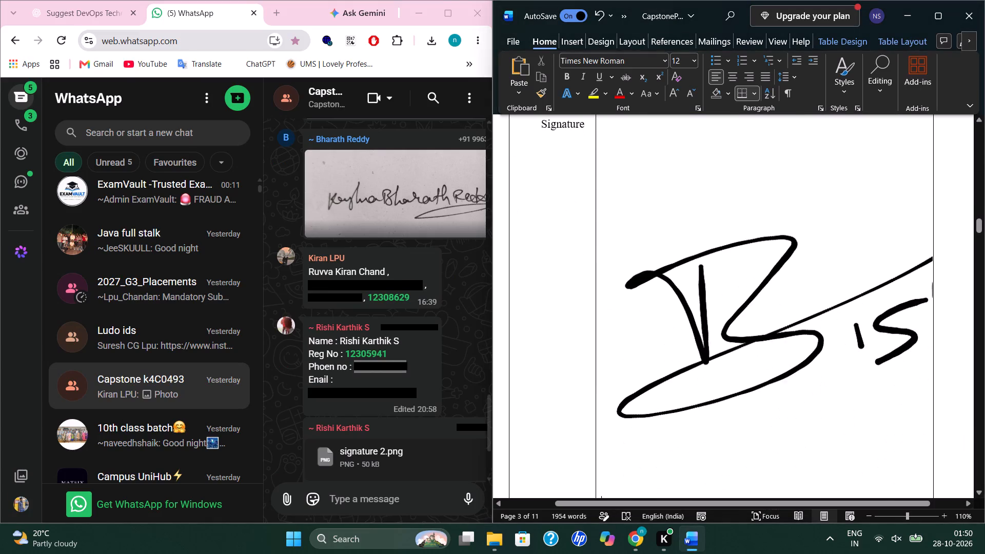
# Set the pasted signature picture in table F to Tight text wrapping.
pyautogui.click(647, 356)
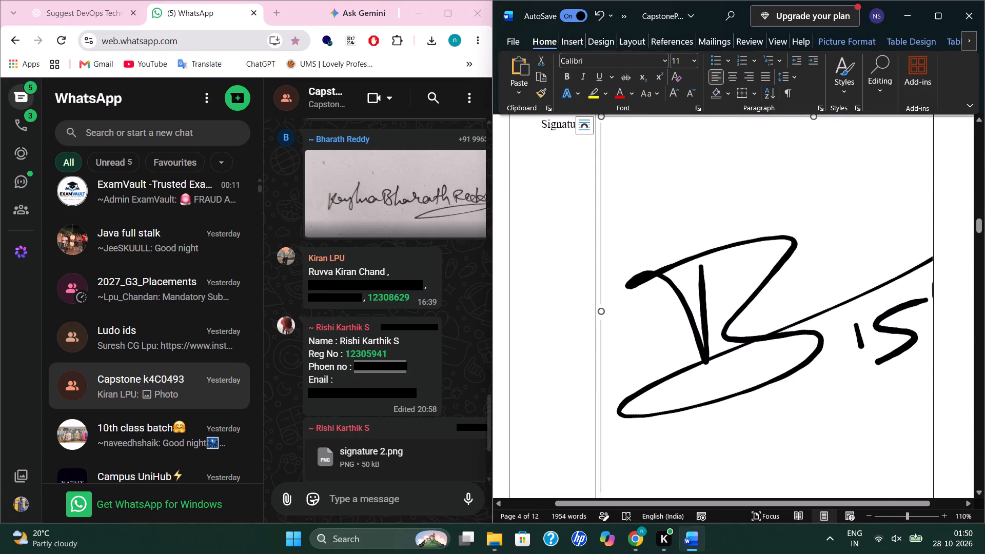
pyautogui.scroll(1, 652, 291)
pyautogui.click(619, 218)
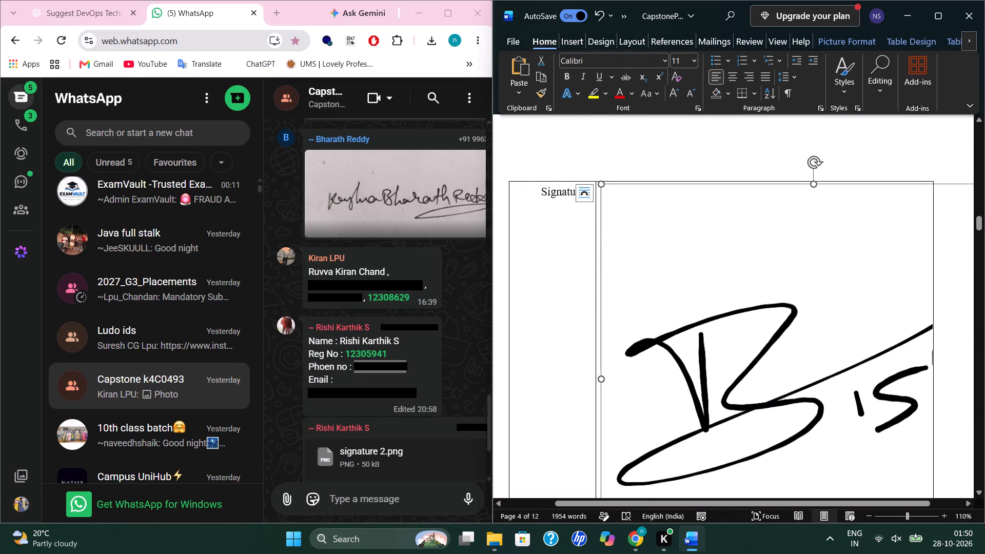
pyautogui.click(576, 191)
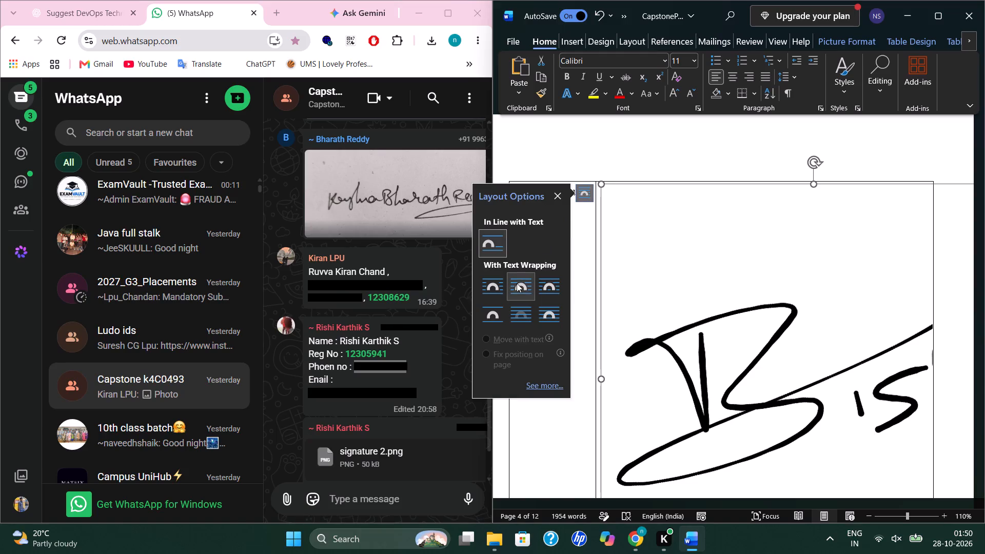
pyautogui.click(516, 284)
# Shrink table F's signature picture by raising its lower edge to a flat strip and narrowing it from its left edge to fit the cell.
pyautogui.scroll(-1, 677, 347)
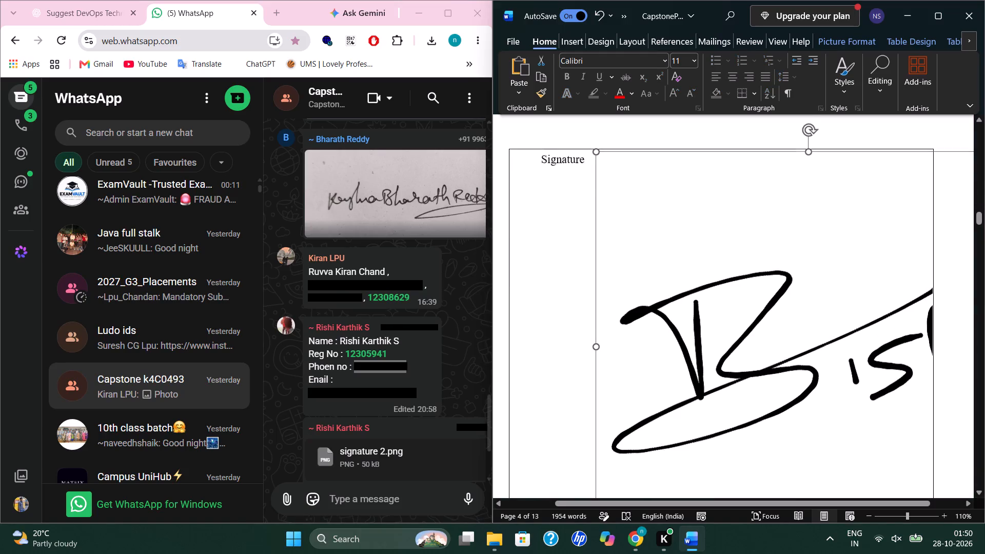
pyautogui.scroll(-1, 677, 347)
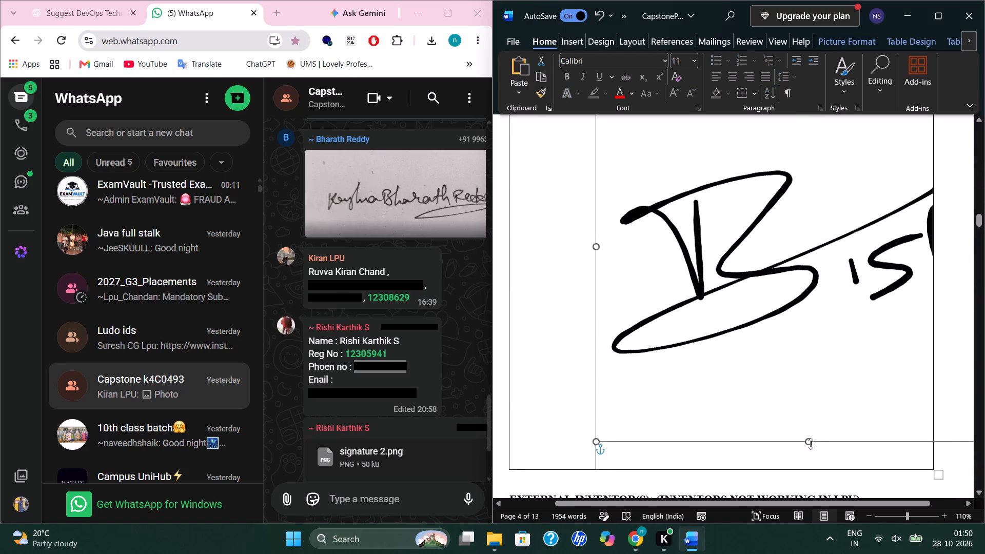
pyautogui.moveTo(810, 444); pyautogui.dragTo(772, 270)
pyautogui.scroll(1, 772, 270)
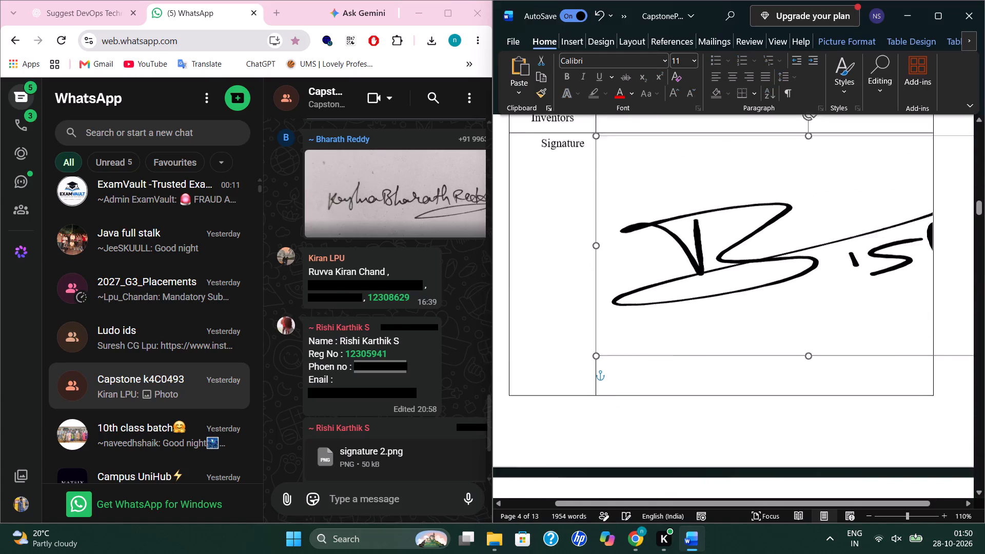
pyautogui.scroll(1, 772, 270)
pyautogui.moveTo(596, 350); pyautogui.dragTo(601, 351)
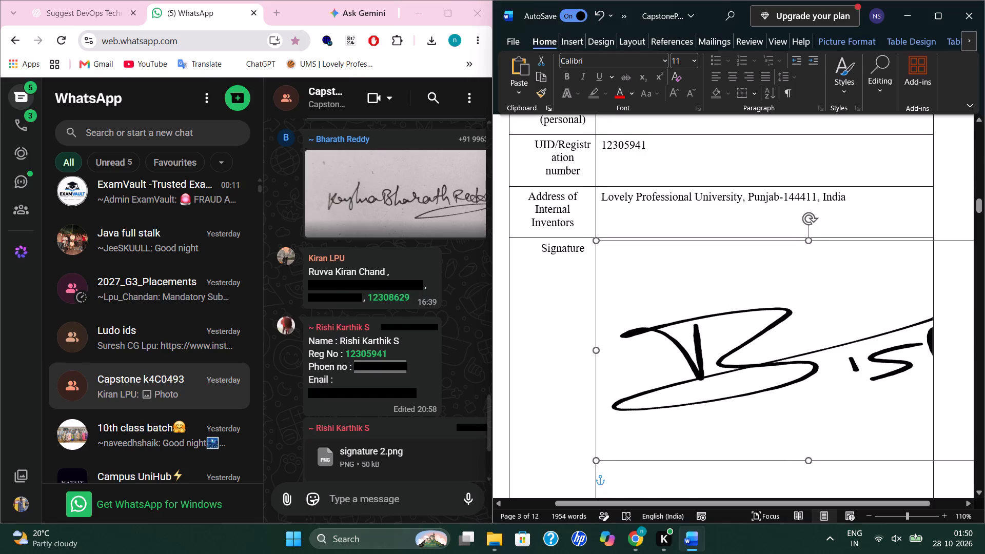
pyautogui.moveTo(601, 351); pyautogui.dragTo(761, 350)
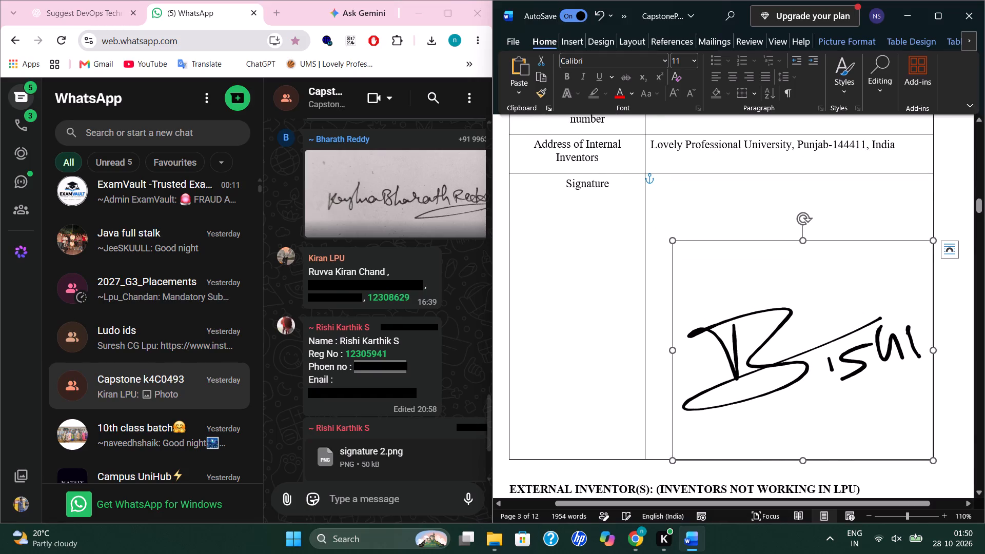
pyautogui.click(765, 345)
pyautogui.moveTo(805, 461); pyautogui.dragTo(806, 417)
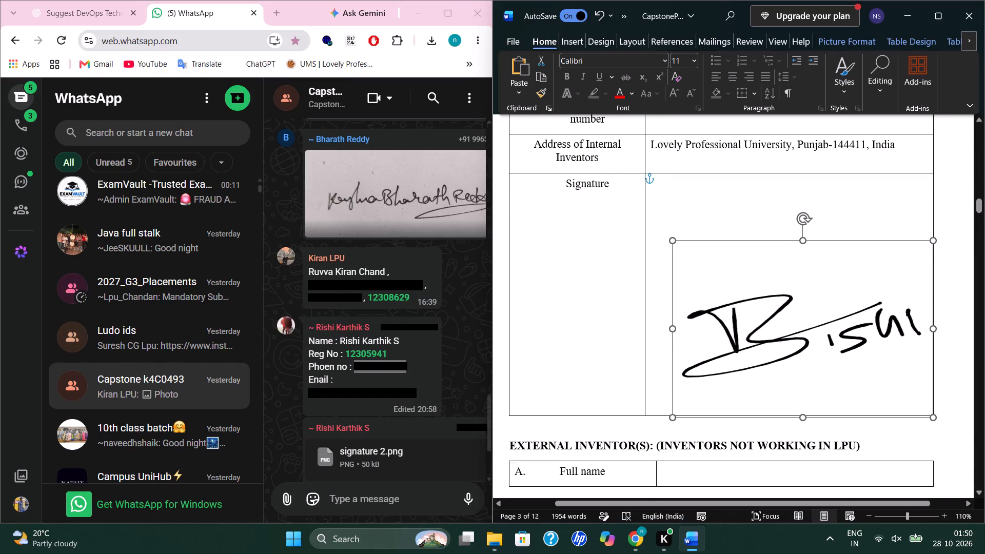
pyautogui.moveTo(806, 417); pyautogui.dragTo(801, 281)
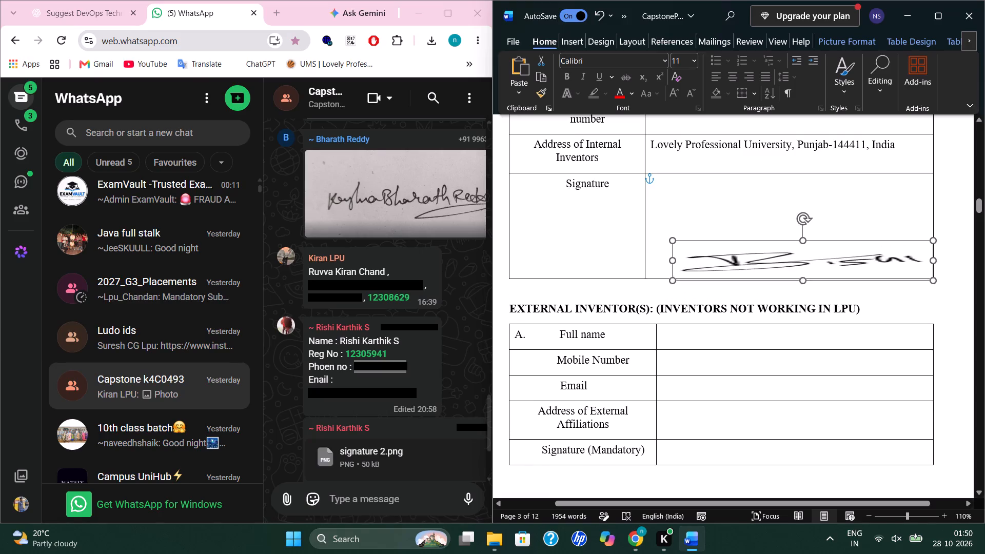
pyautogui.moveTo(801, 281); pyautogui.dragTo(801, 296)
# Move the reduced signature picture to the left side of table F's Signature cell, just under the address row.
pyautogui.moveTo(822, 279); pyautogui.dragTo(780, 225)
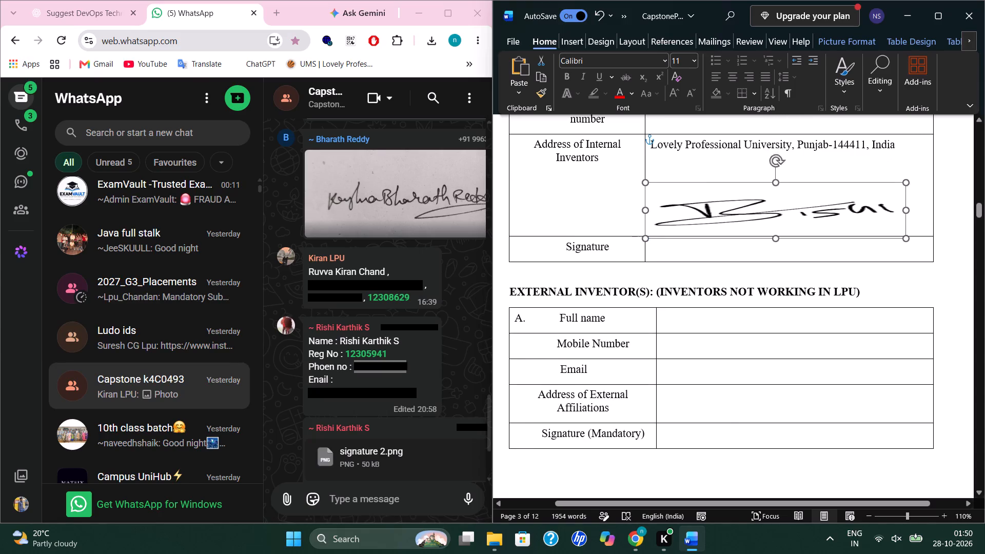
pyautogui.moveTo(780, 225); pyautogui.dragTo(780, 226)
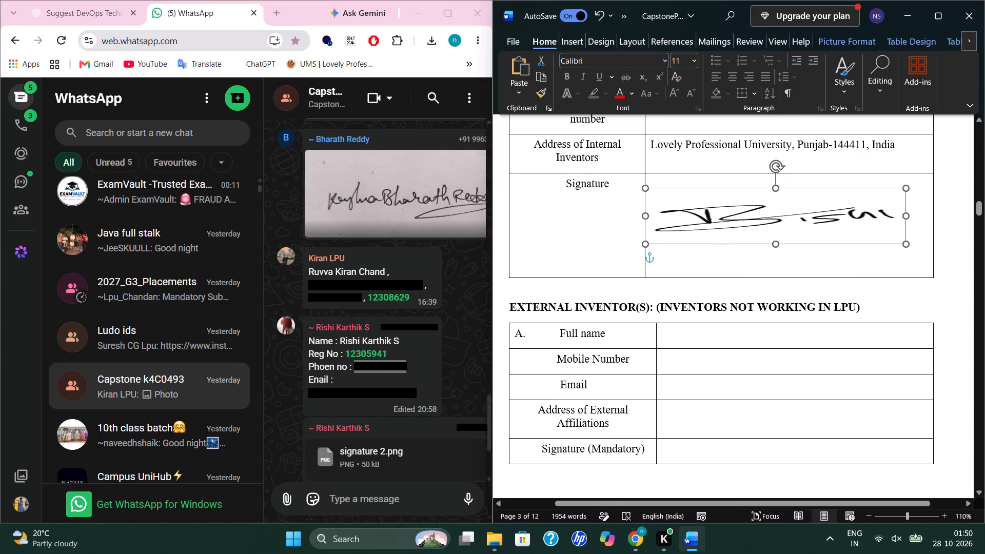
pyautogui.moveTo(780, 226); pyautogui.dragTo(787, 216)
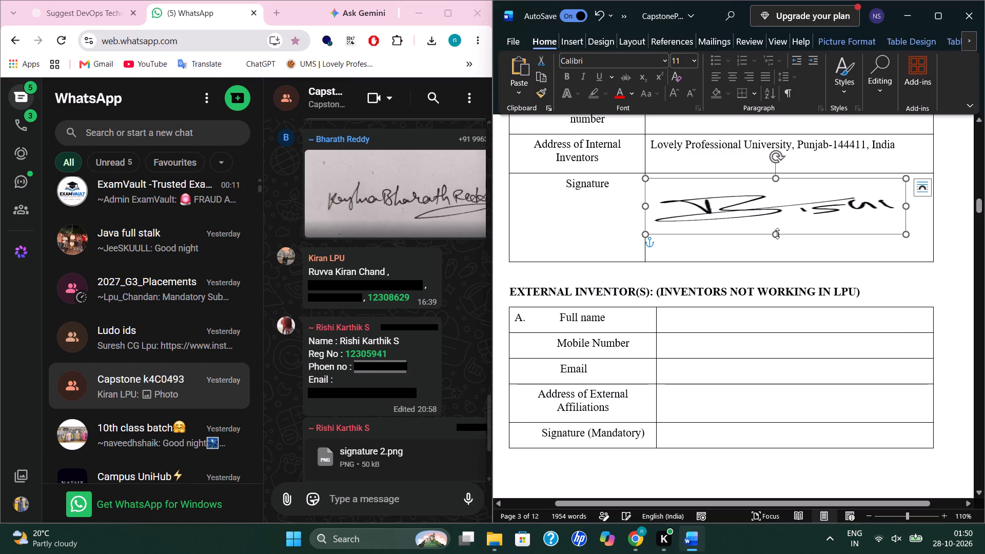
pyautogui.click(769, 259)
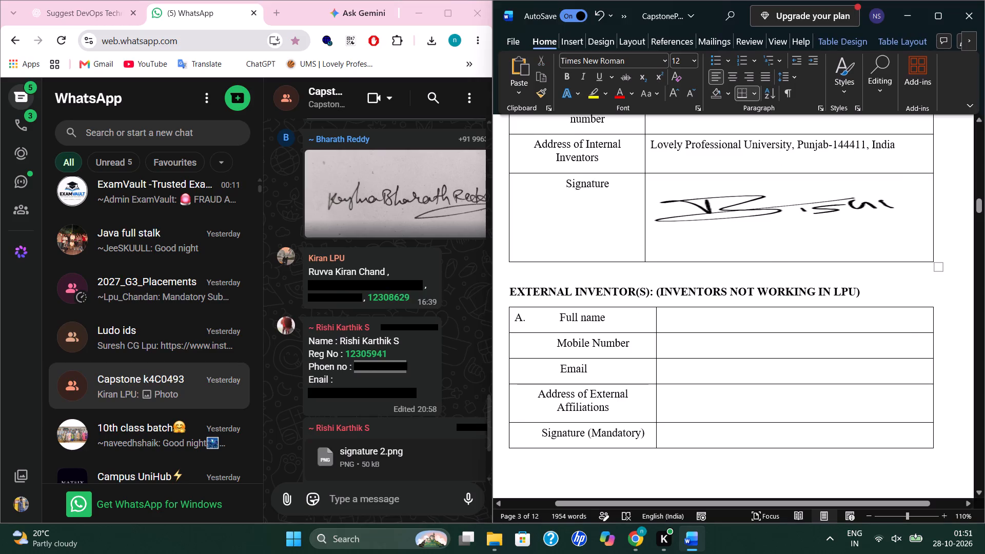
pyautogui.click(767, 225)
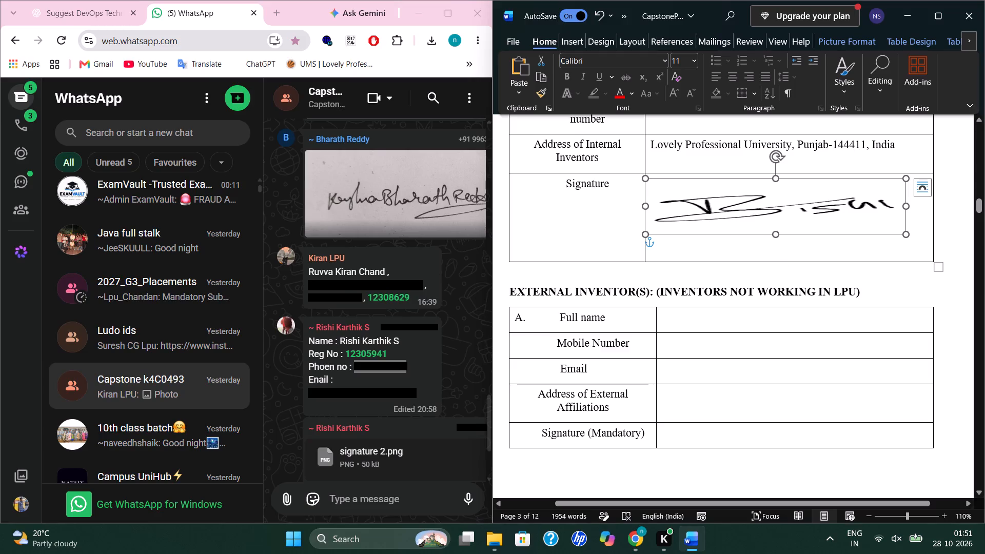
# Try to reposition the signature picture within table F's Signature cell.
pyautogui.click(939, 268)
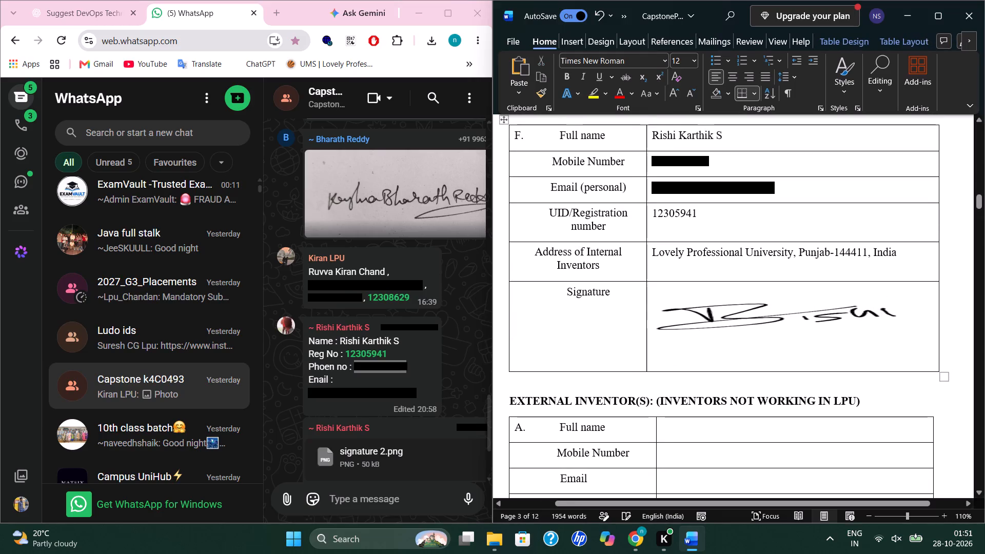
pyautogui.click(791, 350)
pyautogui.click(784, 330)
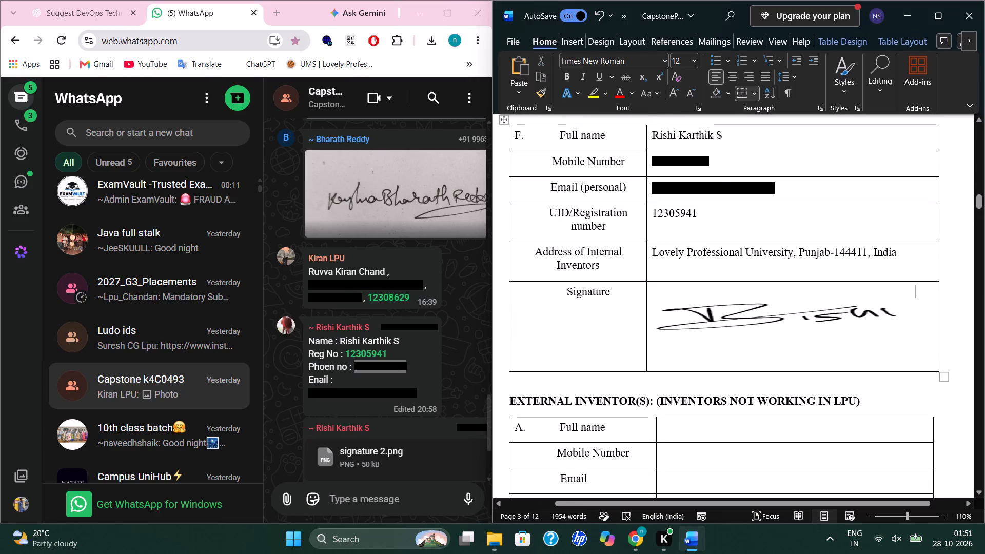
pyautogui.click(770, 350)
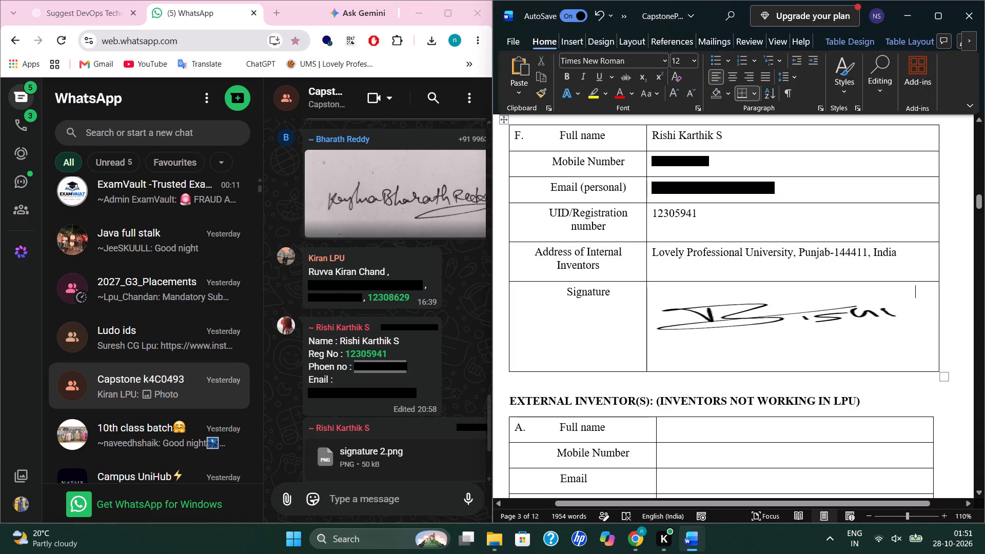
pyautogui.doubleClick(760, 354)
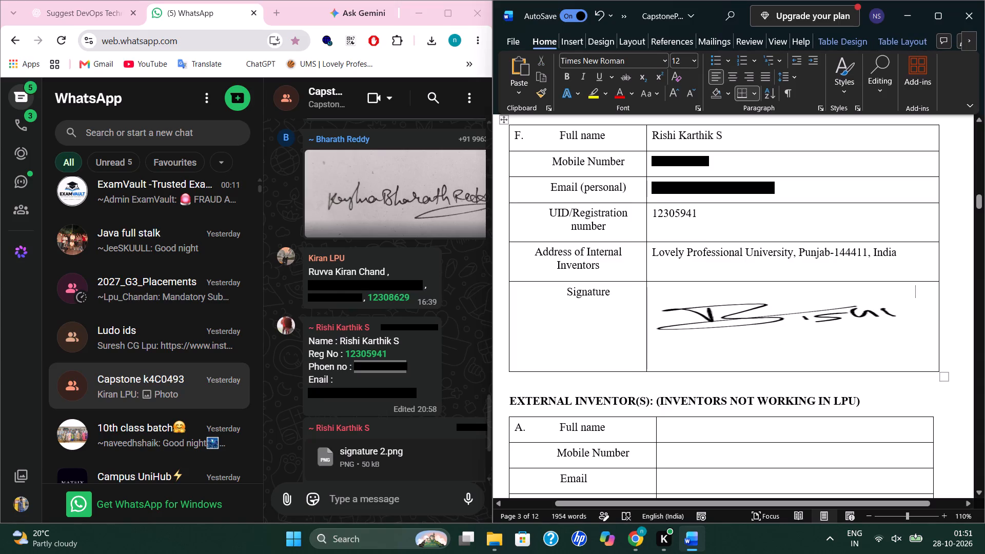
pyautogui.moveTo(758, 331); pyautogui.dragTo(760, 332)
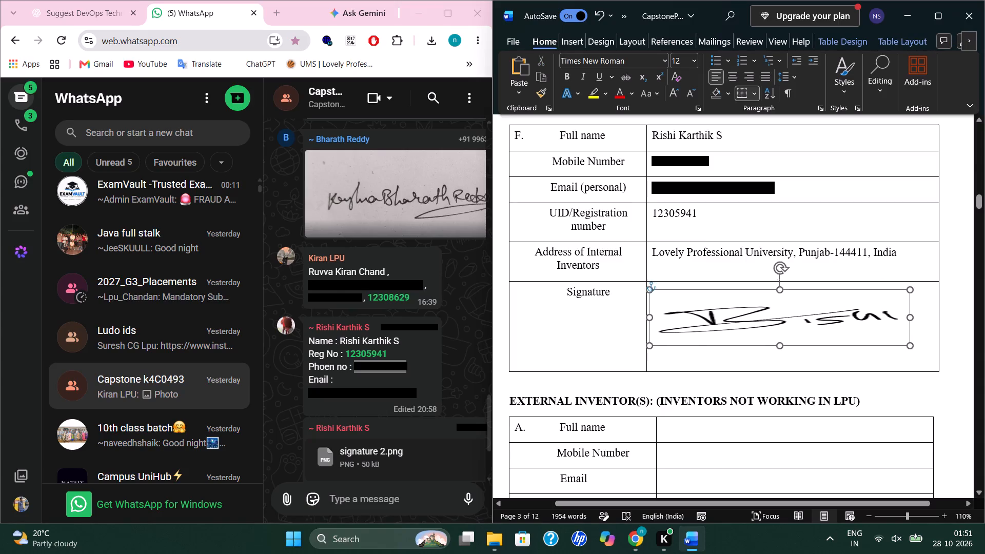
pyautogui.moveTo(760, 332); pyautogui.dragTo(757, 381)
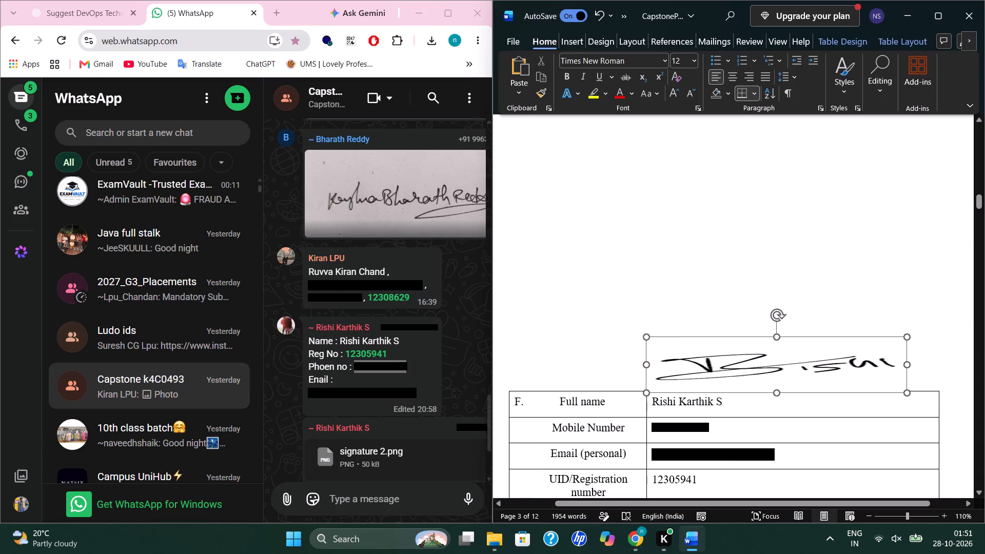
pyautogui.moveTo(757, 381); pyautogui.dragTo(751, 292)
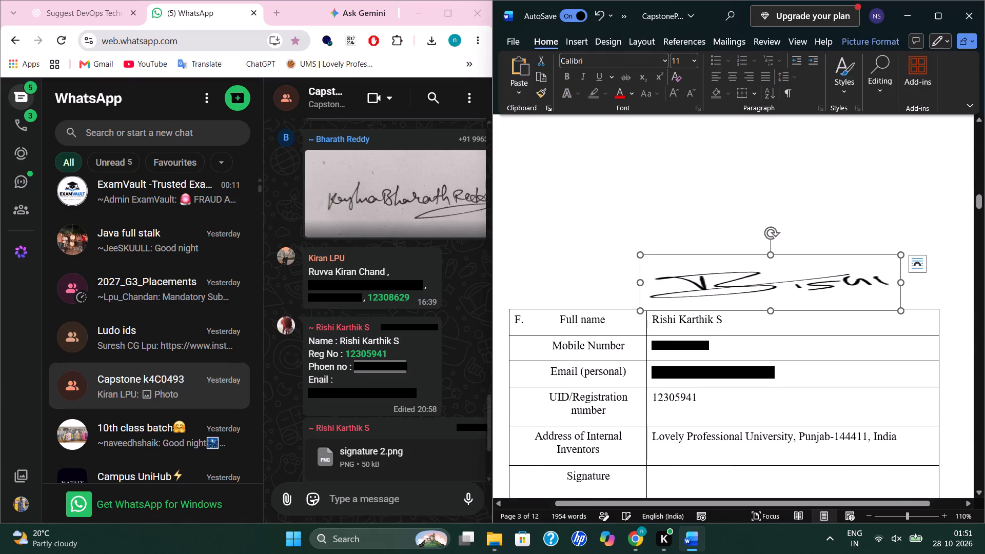
# Cut the misplaced signature picture from above table F.
pyautogui.rightClick(740, 282)
pyautogui.click(776, 186)
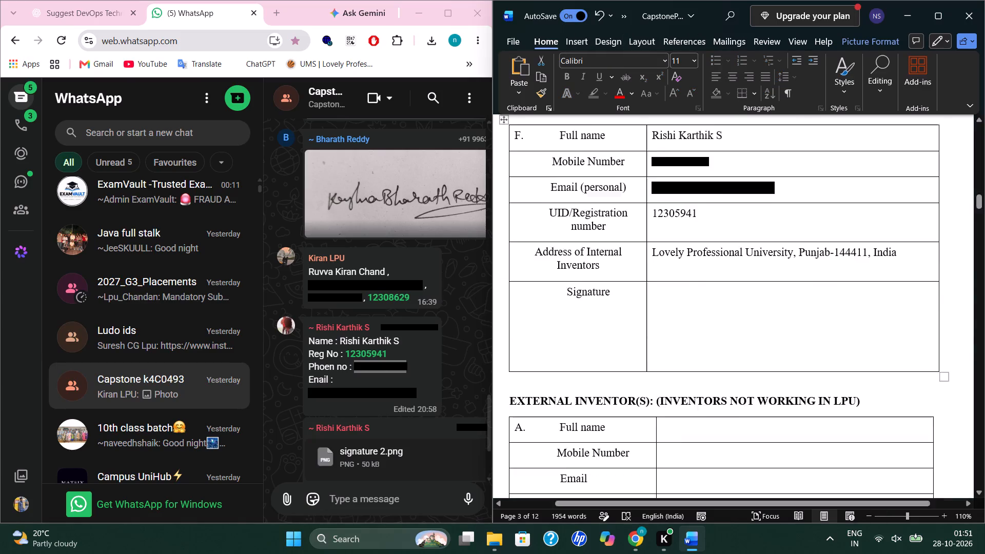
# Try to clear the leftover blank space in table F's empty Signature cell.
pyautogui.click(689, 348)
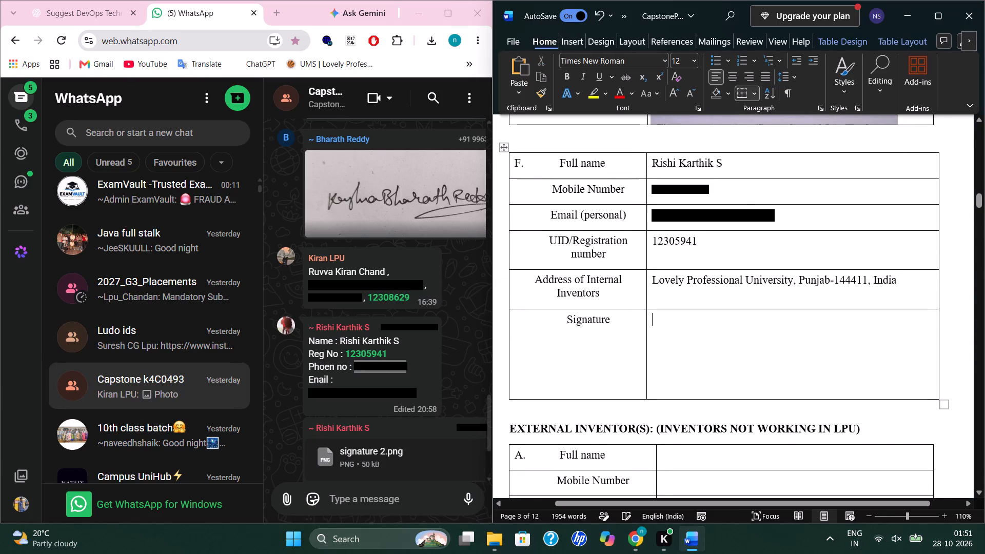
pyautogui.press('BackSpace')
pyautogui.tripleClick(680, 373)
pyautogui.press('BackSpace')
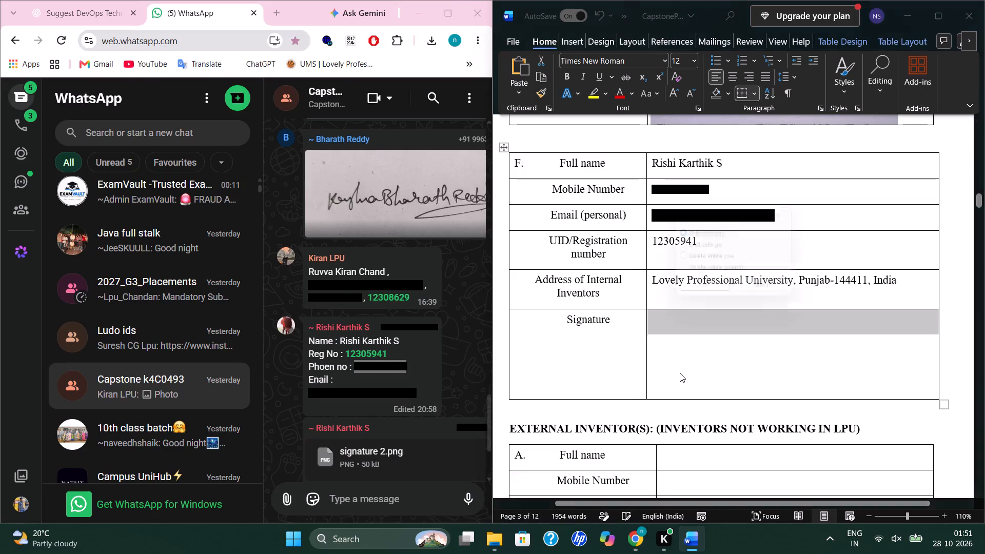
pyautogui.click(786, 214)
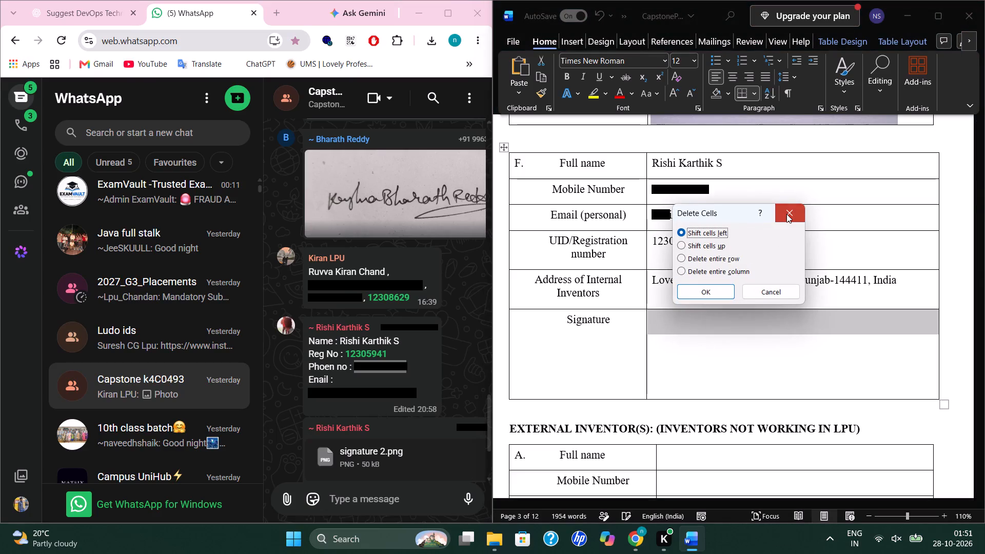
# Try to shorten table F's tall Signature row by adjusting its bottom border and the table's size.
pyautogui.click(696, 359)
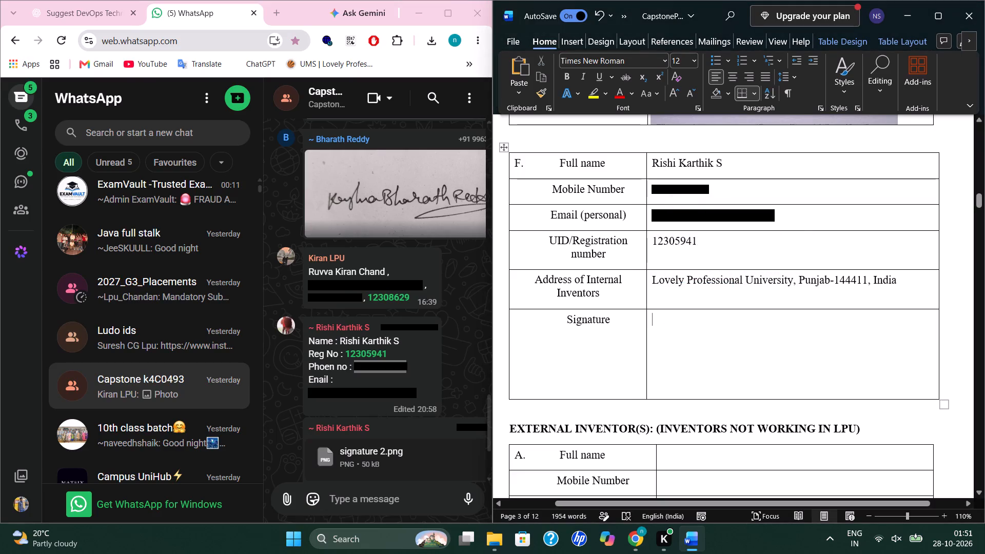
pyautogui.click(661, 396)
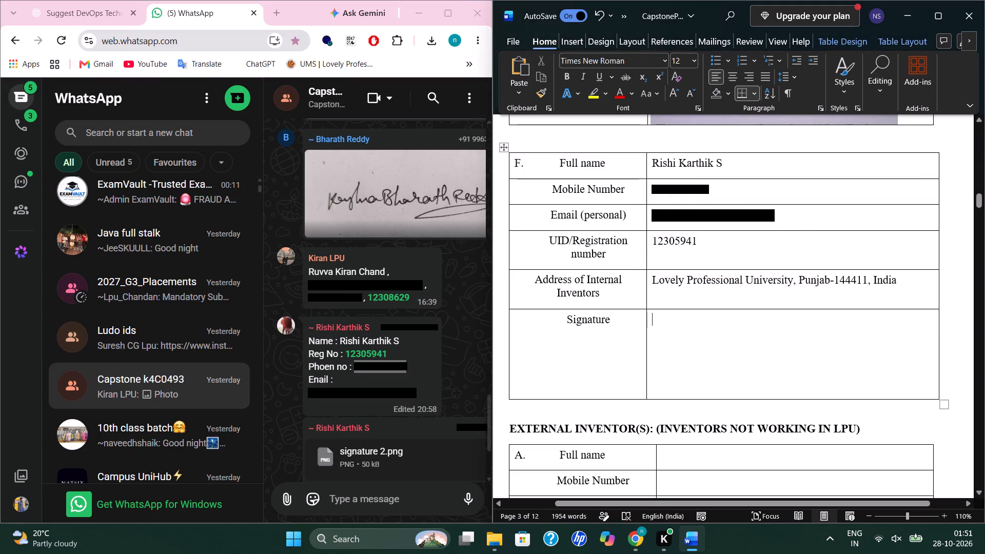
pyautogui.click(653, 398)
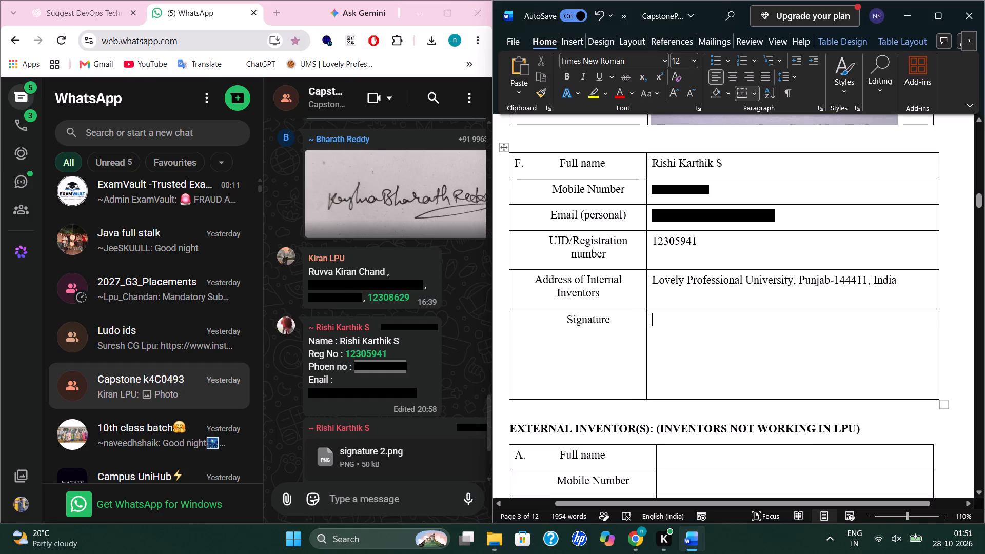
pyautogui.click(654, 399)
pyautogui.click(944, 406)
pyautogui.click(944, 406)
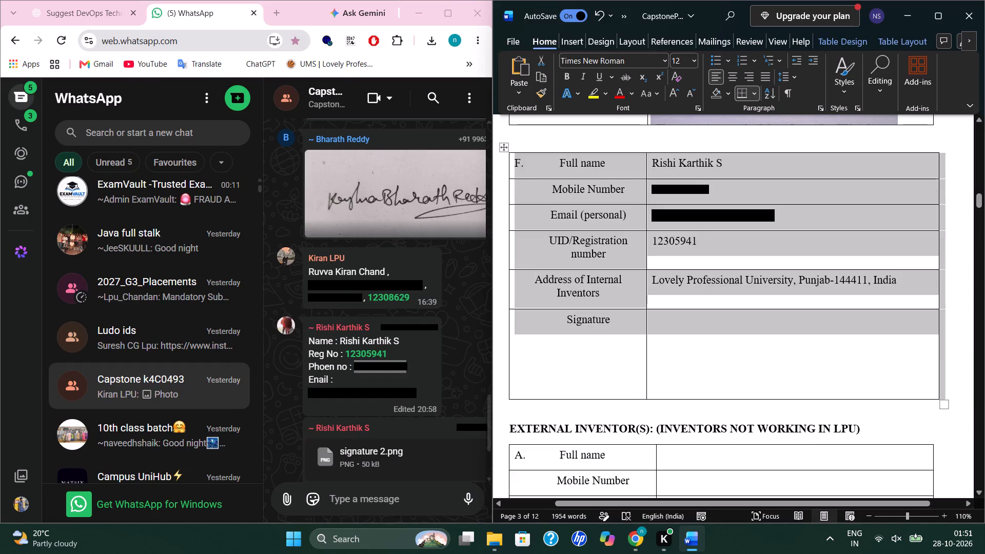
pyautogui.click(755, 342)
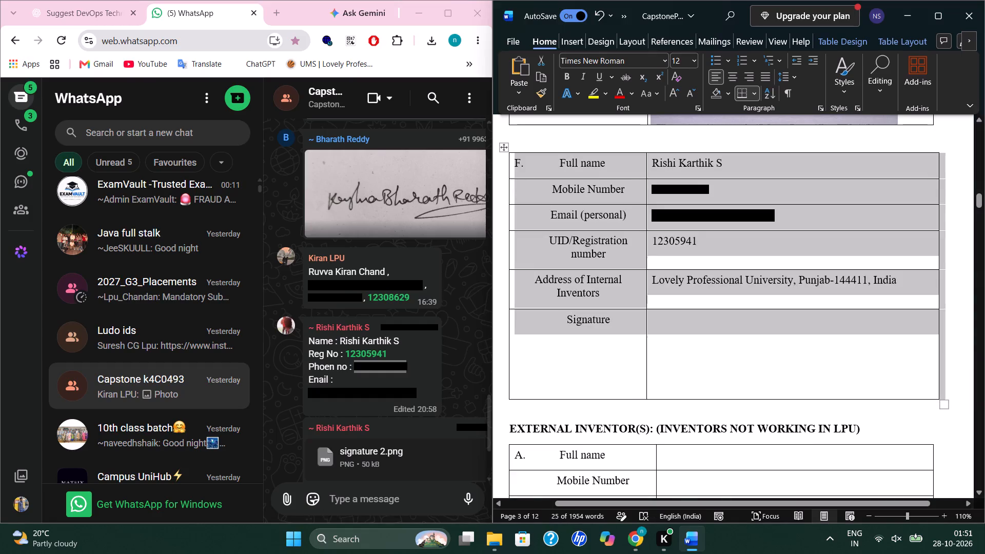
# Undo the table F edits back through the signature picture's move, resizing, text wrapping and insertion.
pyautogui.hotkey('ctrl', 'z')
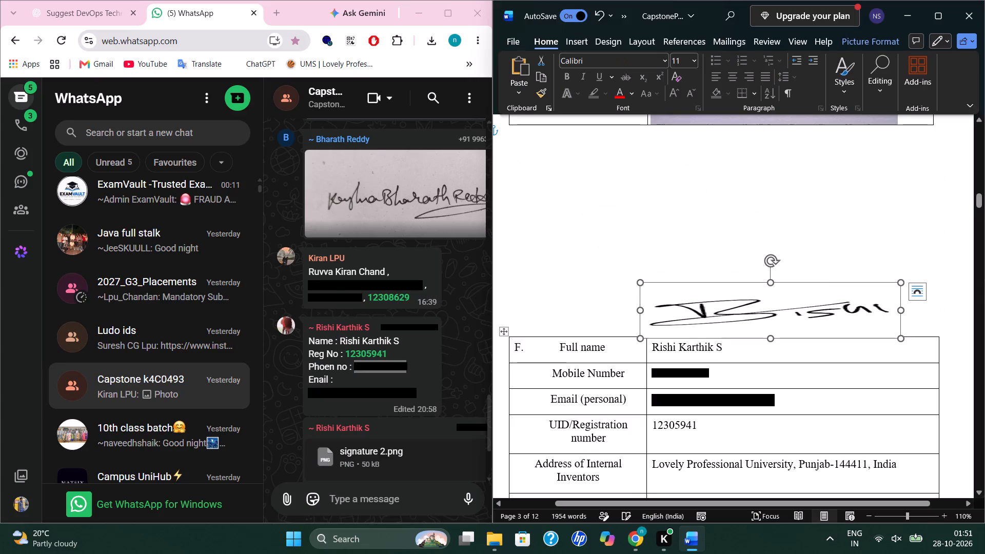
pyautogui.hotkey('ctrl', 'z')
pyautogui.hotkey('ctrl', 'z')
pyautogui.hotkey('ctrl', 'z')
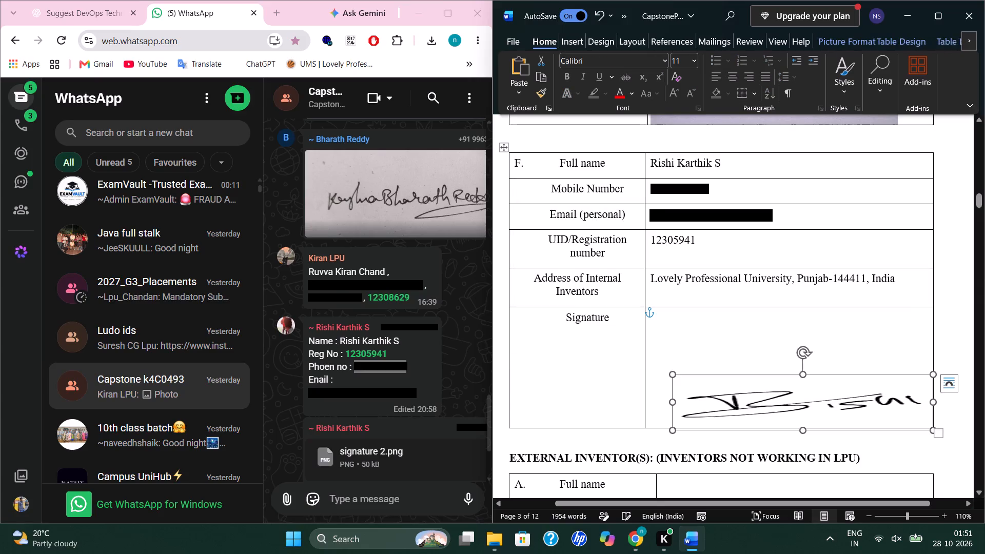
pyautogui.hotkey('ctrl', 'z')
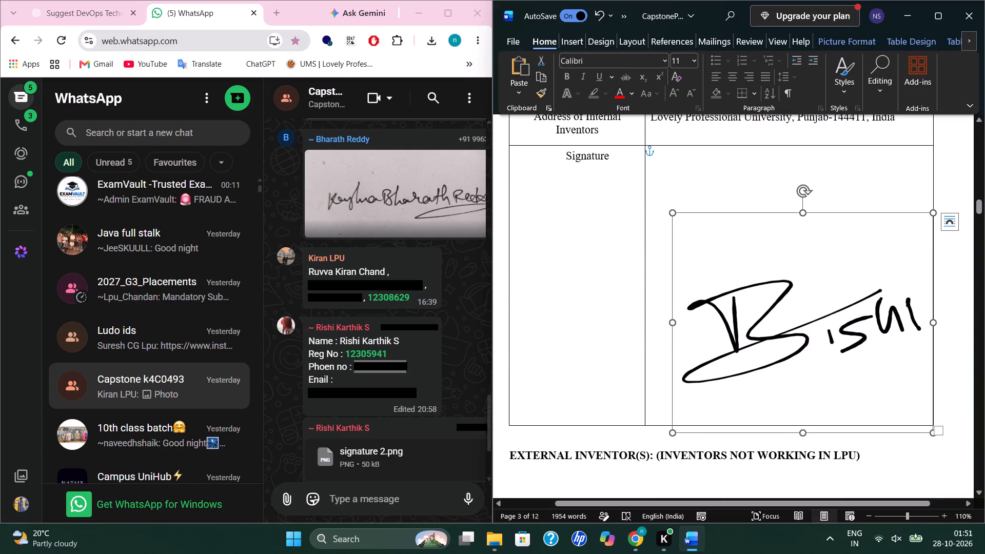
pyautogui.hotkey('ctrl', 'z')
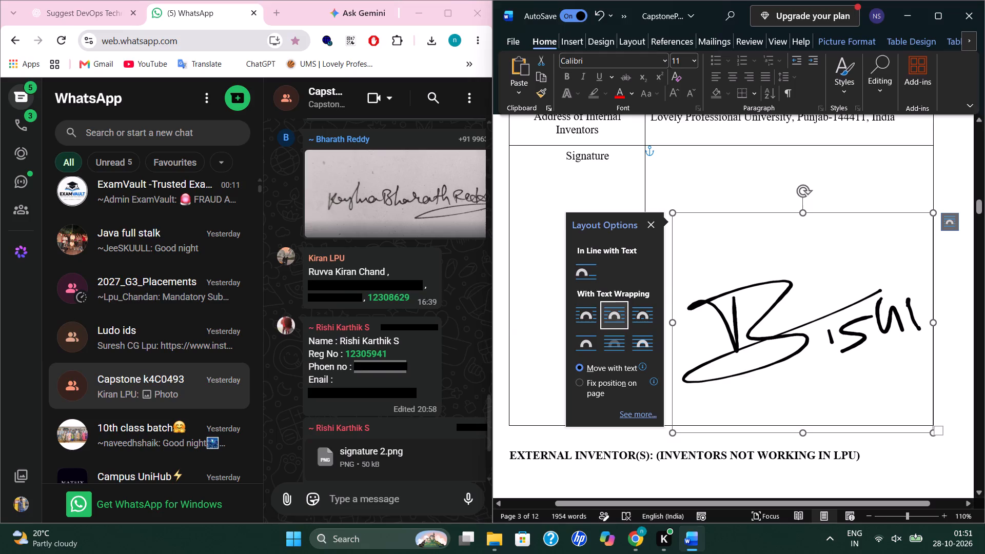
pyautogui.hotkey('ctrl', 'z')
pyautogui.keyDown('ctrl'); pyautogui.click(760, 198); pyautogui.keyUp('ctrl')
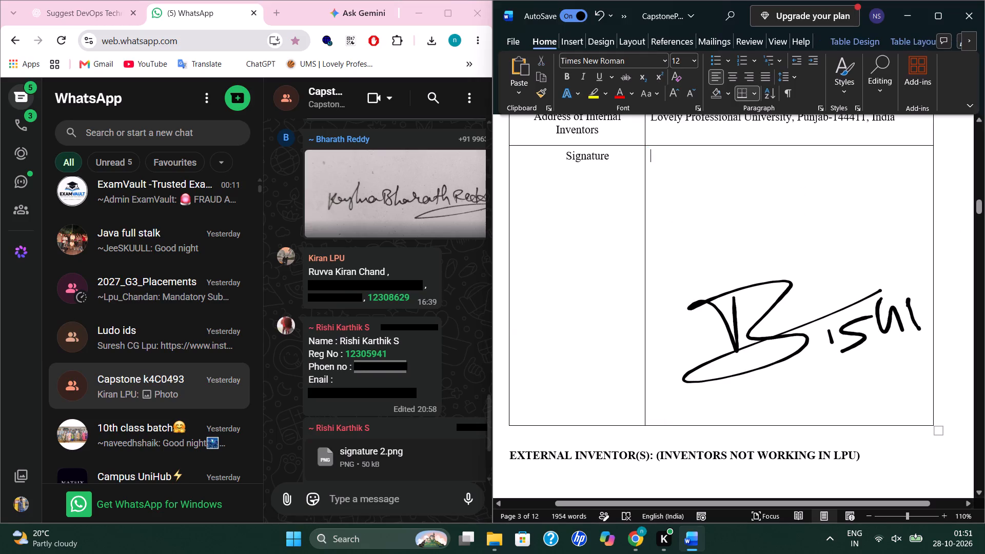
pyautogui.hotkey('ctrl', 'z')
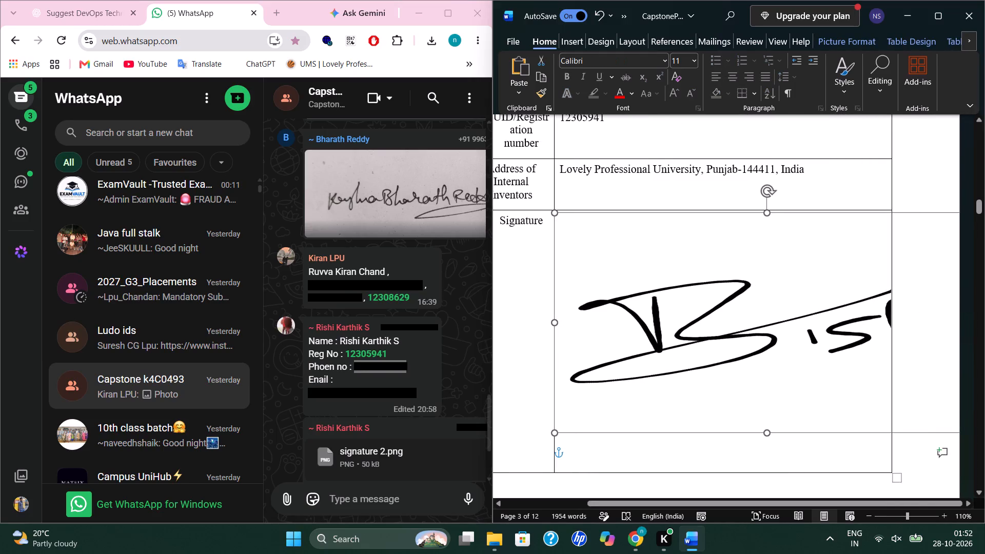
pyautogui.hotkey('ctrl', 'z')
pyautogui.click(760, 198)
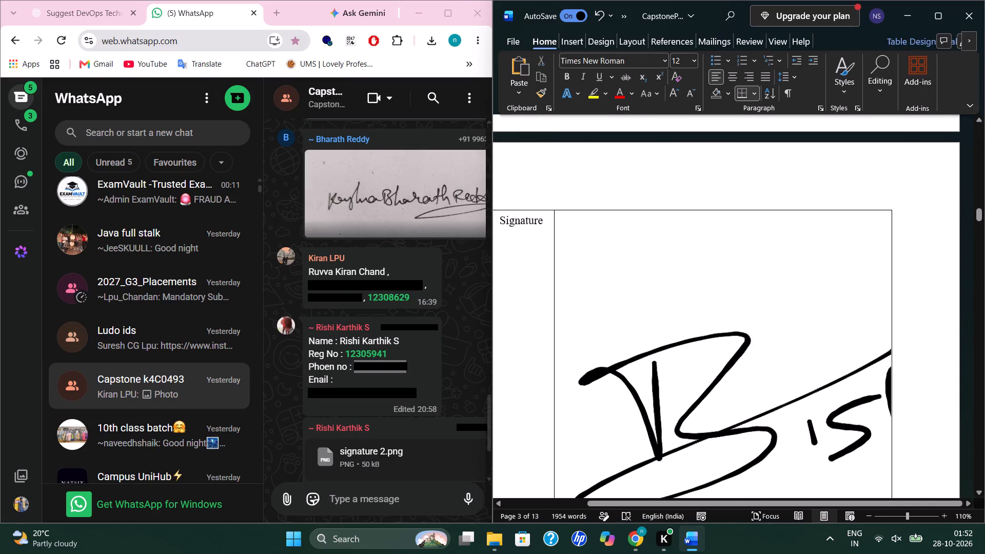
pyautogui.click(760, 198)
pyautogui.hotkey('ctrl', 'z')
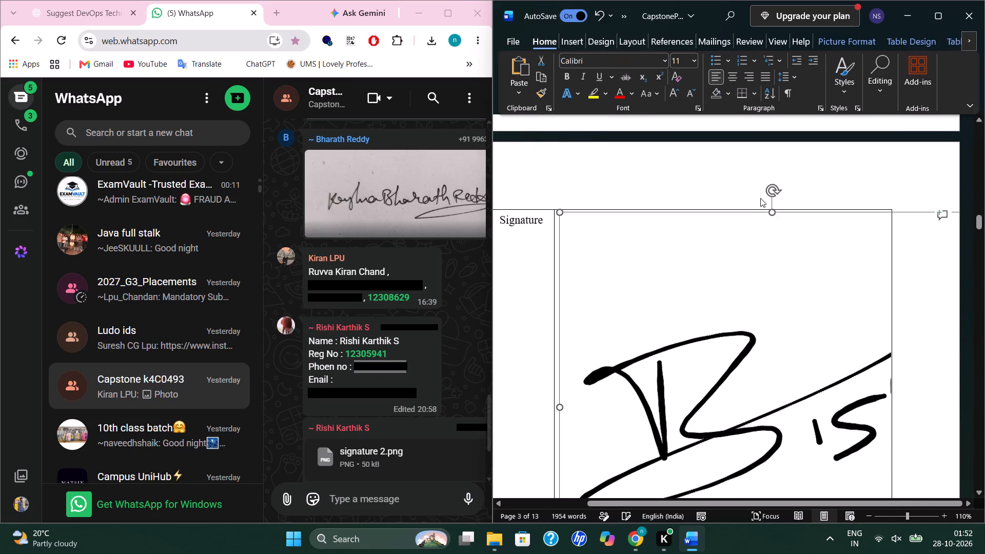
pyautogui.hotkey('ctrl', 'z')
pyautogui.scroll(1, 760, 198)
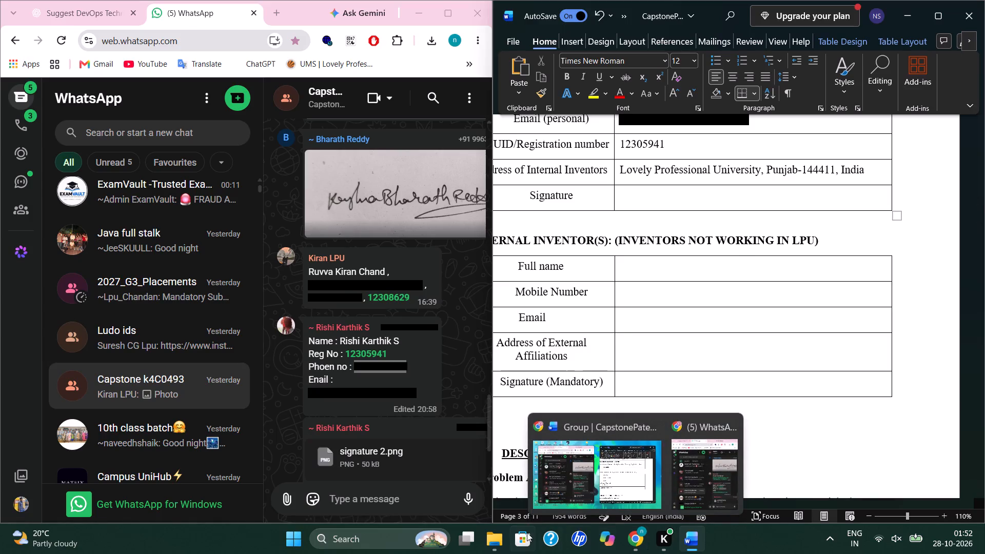
# Copy the signature 2.png image from the Downloads folder and paste it into table F's empty Signature cell.
pyautogui.click(487, 492)
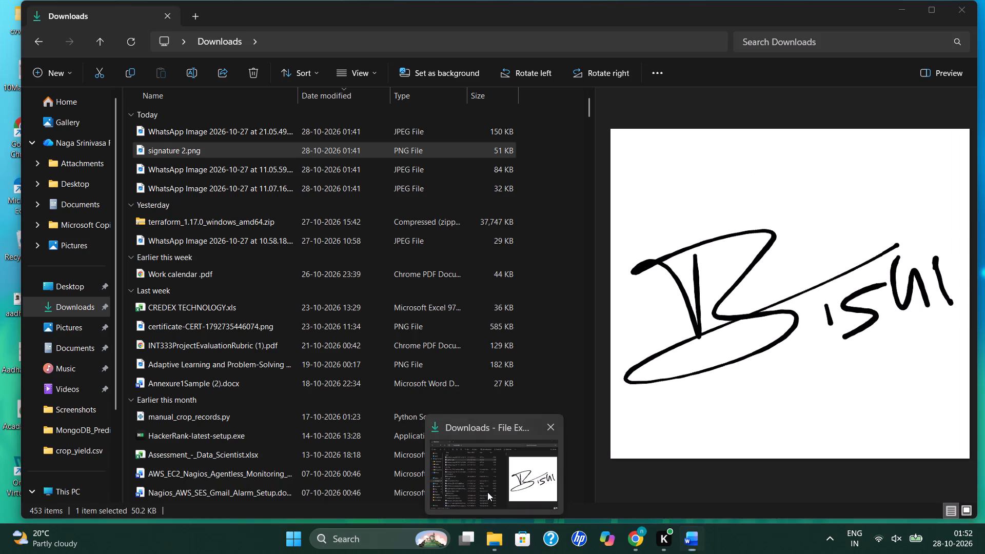
pyautogui.rightClick(667, 340)
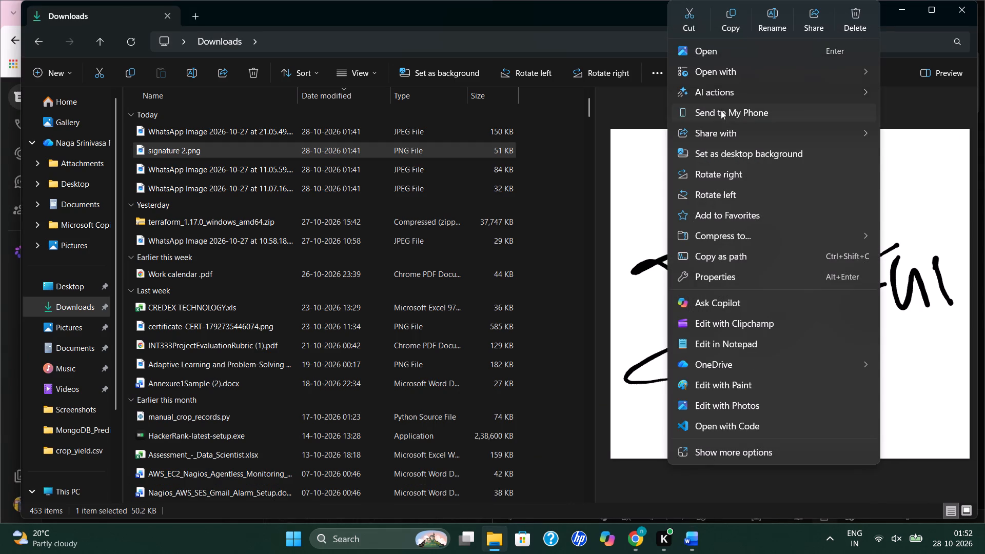
pyautogui.click(728, 28)
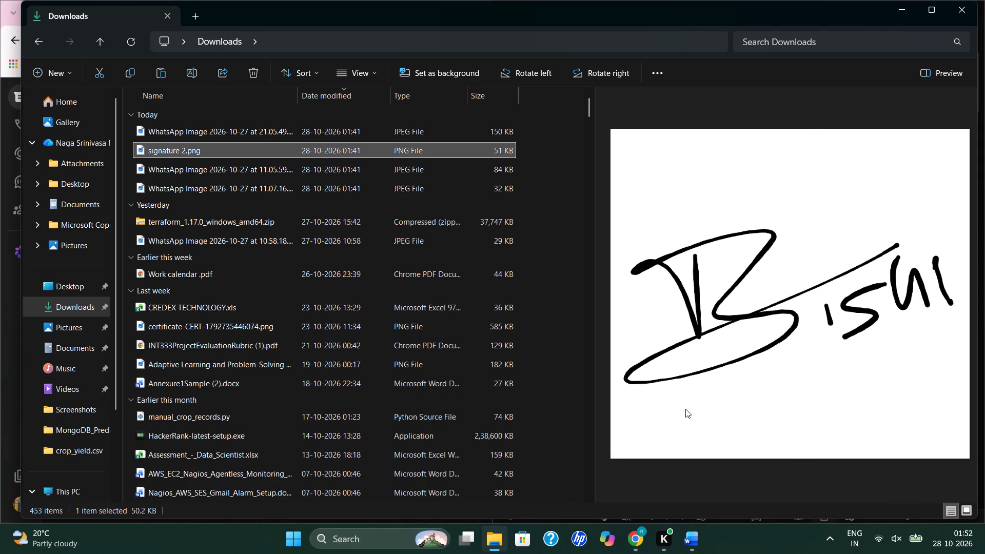
pyautogui.click(661, 489)
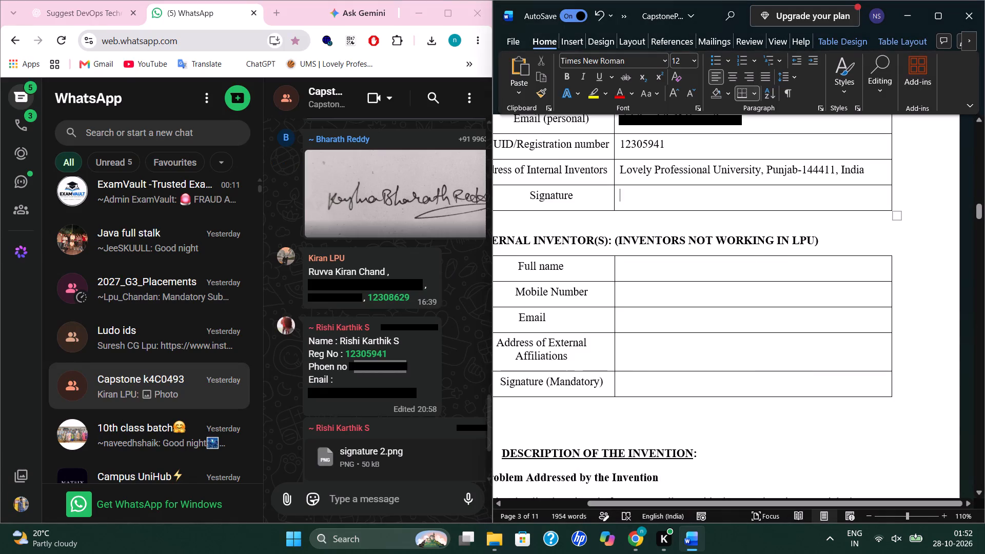
pyautogui.hotkey('ctrl', 'v')
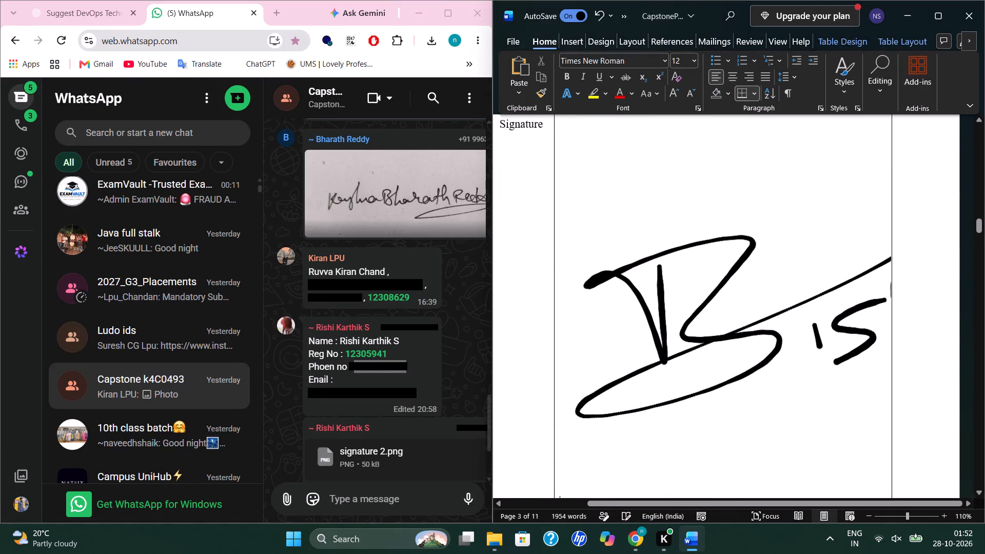
# Set the text wrapping of table F's pasted signature picture to Tight.
pyautogui.click(653, 309)
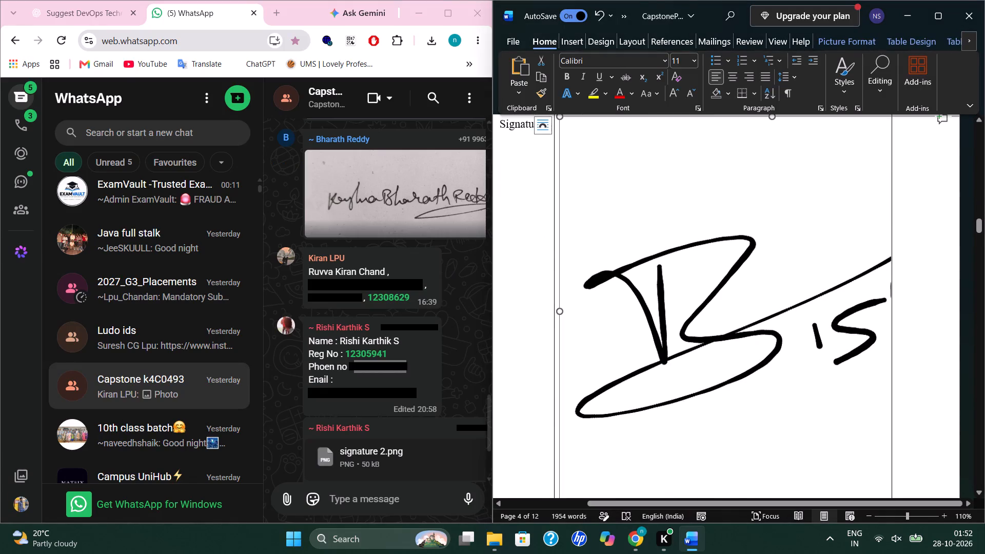
pyautogui.click(539, 133)
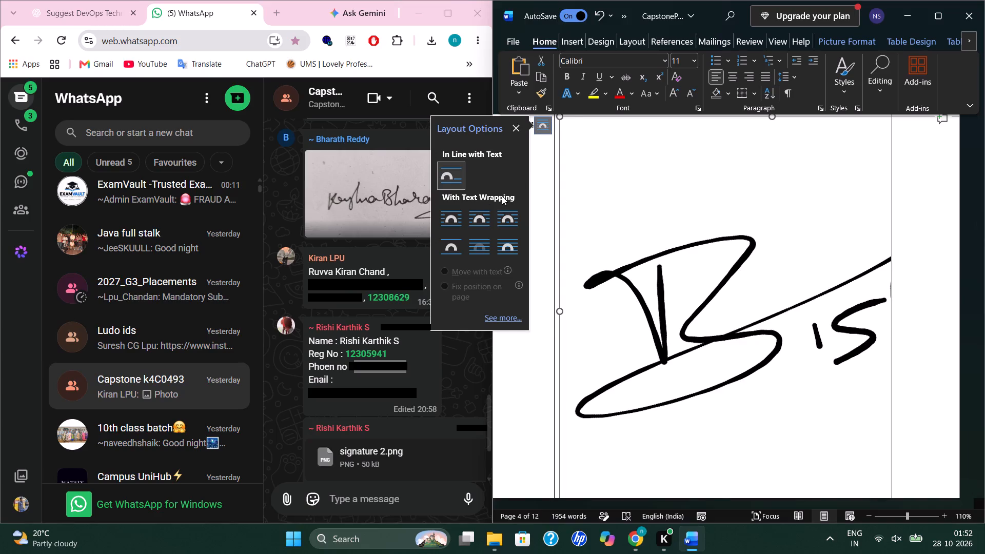
pyautogui.click(483, 209)
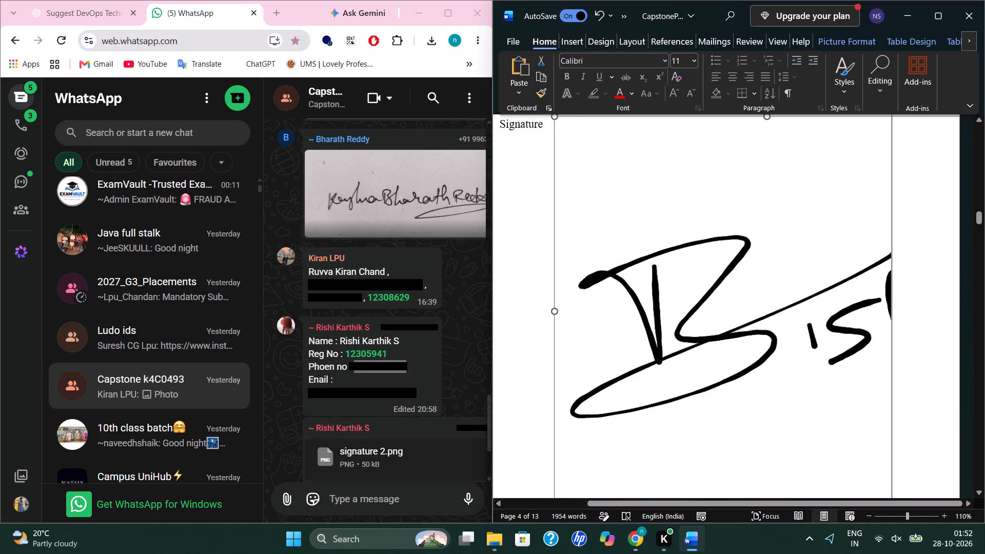
# Shrink table F's signature picture to a flat strip by raising its lower edge and narrowing it from its left edge.
pyautogui.scroll(-2, 621, 353)
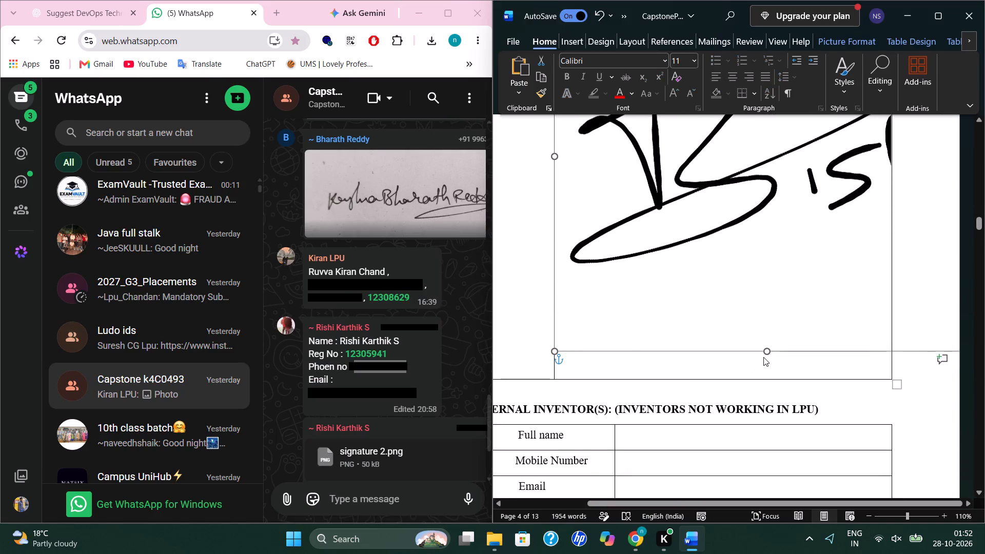
pyautogui.moveTo(768, 351); pyautogui.dragTo(758, 308)
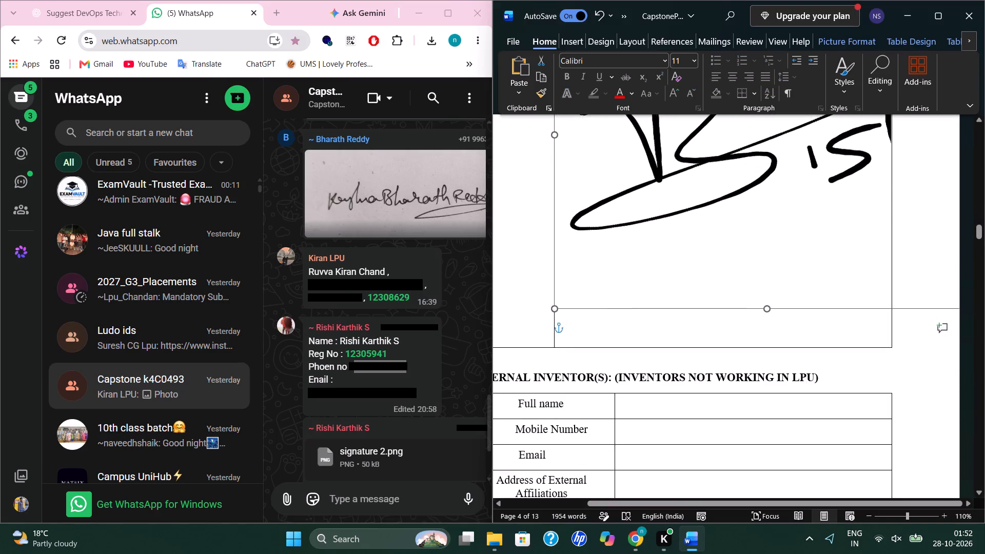
pyautogui.moveTo(758, 308); pyautogui.dragTo(739, 150)
pyautogui.scroll(1, 736, 223)
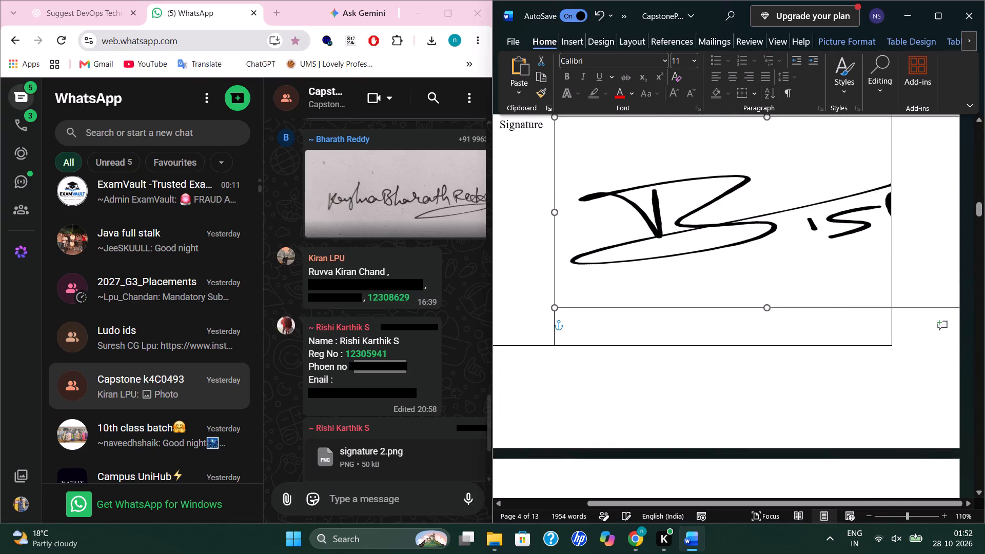
pyautogui.scroll(1, 736, 223)
pyautogui.moveTo(549, 317); pyautogui.dragTo(570, 315)
pyautogui.click(570, 315)
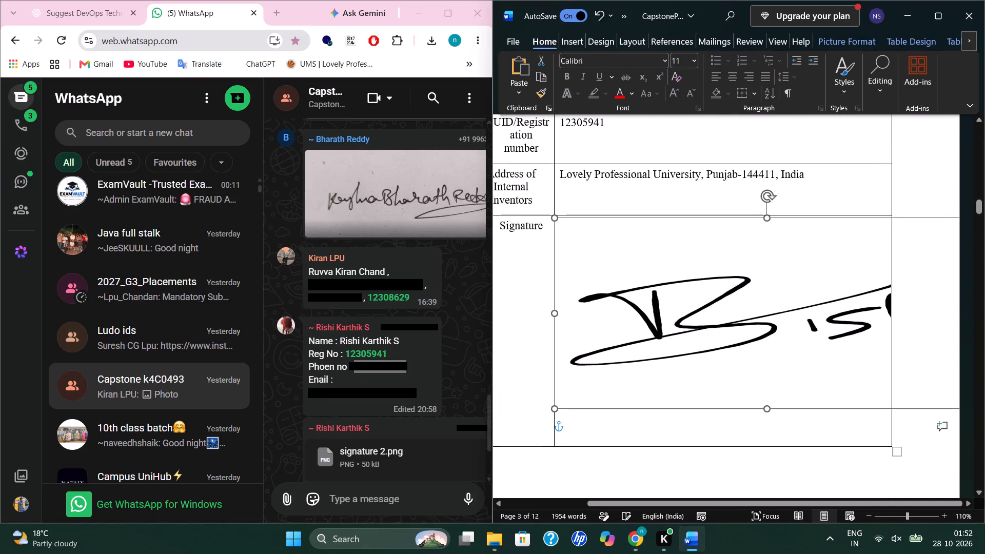
pyautogui.moveTo(555, 314); pyautogui.dragTo(676, 314)
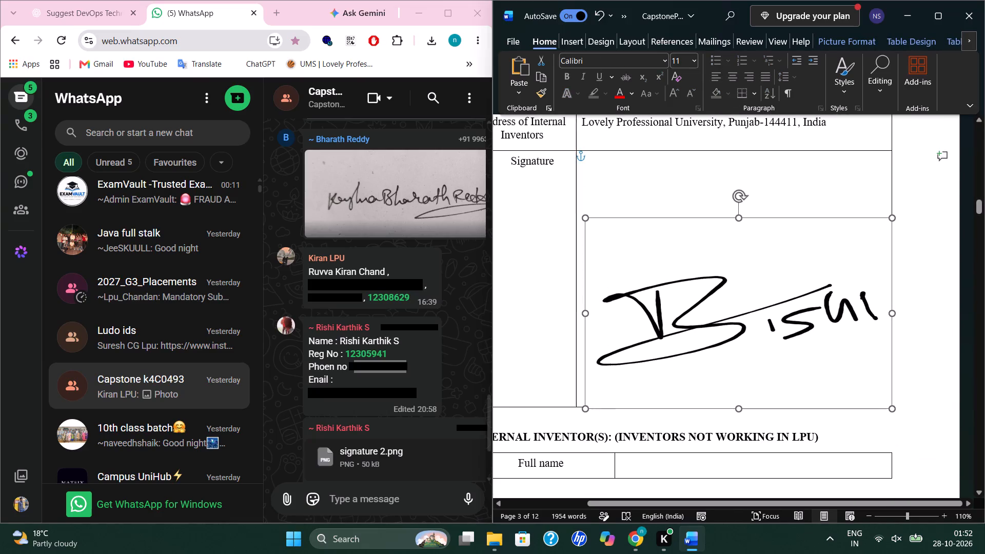
pyautogui.moveTo(676, 314); pyautogui.dragTo(713, 308)
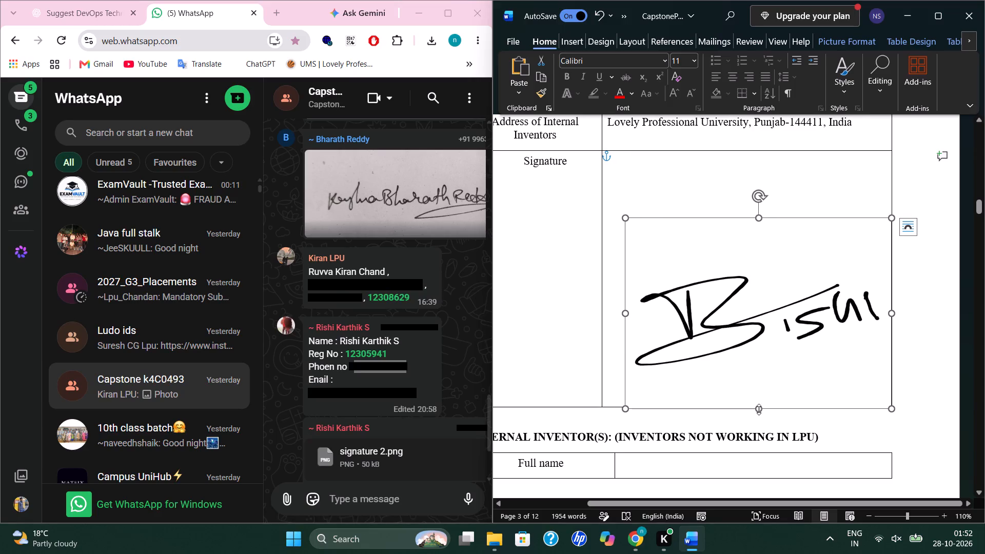
pyautogui.moveTo(759, 409); pyautogui.dragTo(740, 281)
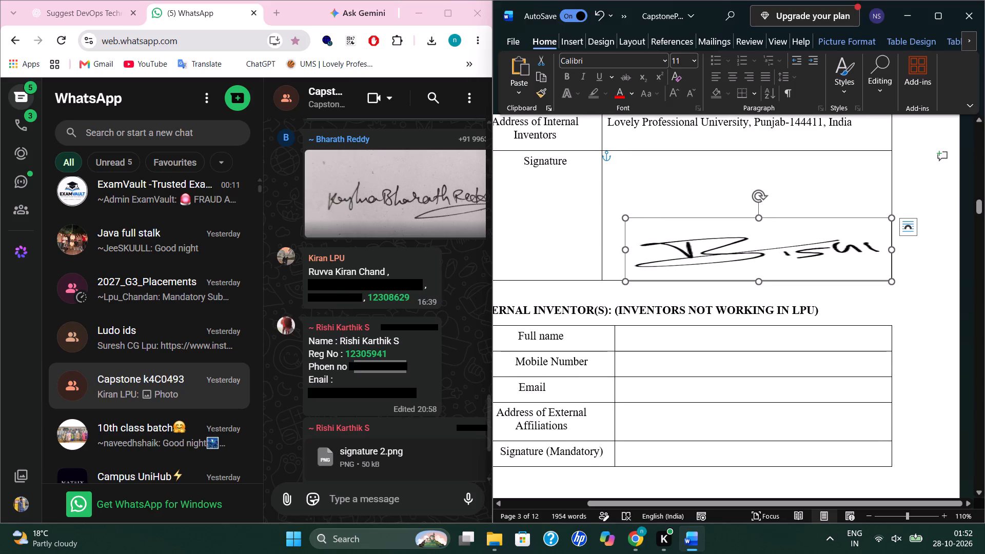
# Position the reduced signature picture inside table F's Signature cell, near the cell's left border and below the address row.
pyautogui.moveTo(773, 246); pyautogui.dragTo(754, 190)
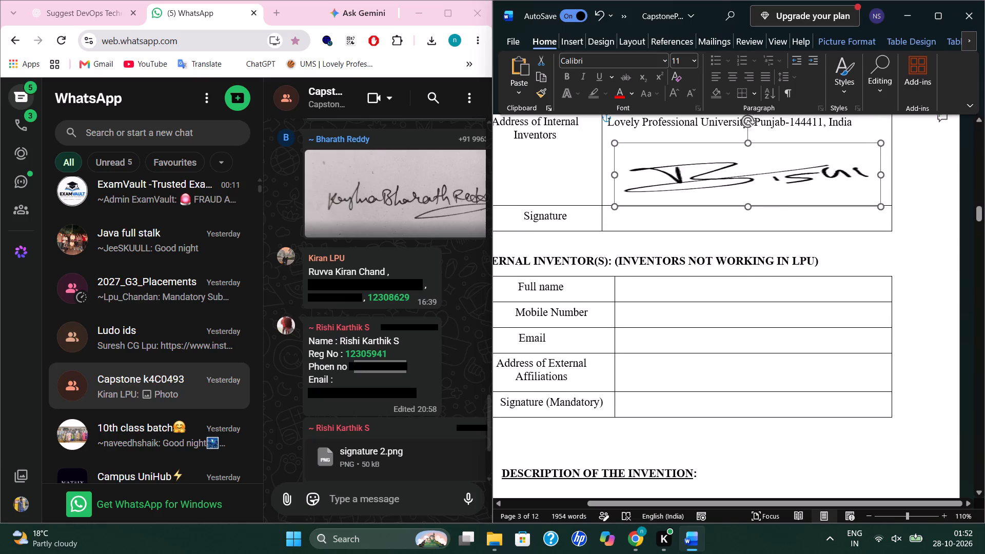
pyautogui.moveTo(754, 190); pyautogui.dragTo(760, 210)
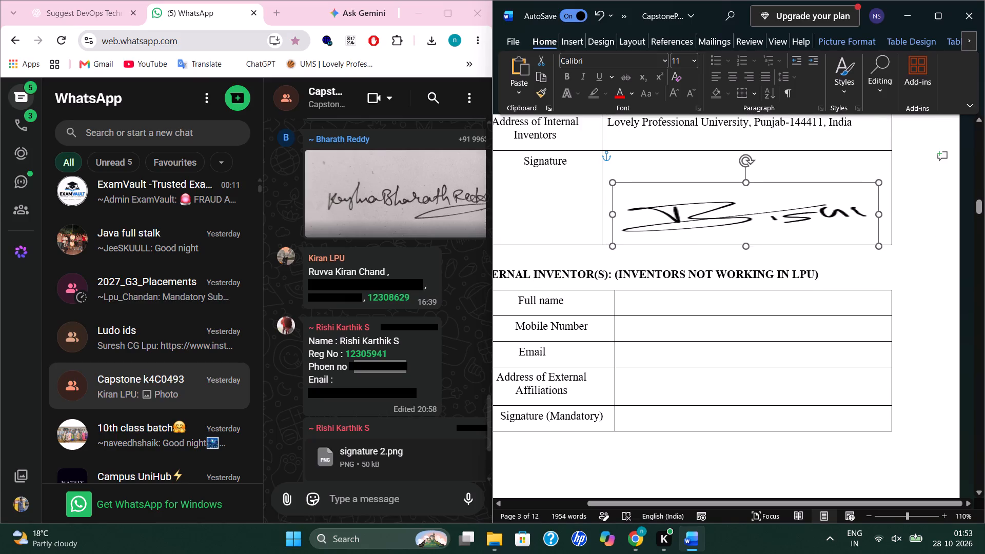
pyautogui.moveTo(760, 210); pyautogui.dragTo(756, 196)
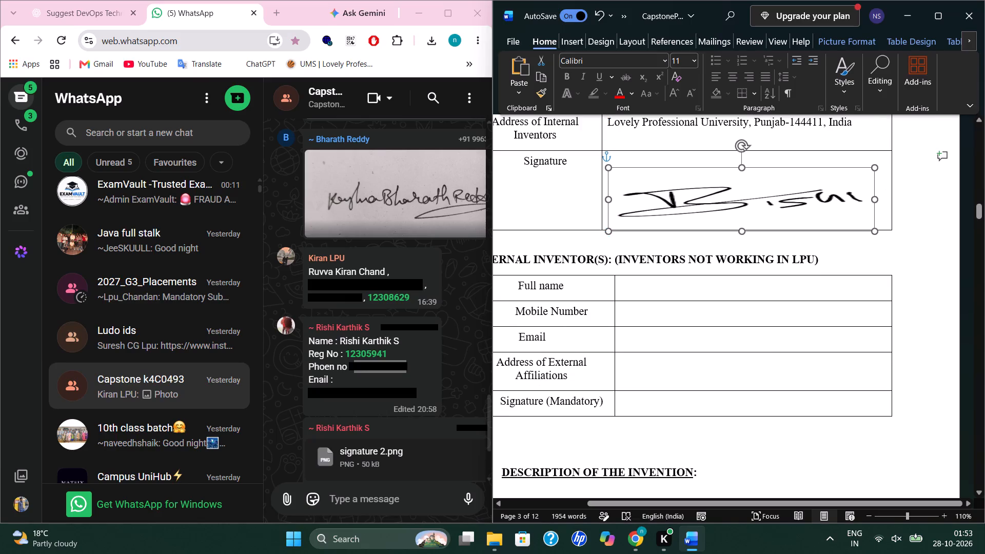
pyautogui.moveTo(756, 196); pyautogui.dragTo(752, 198)
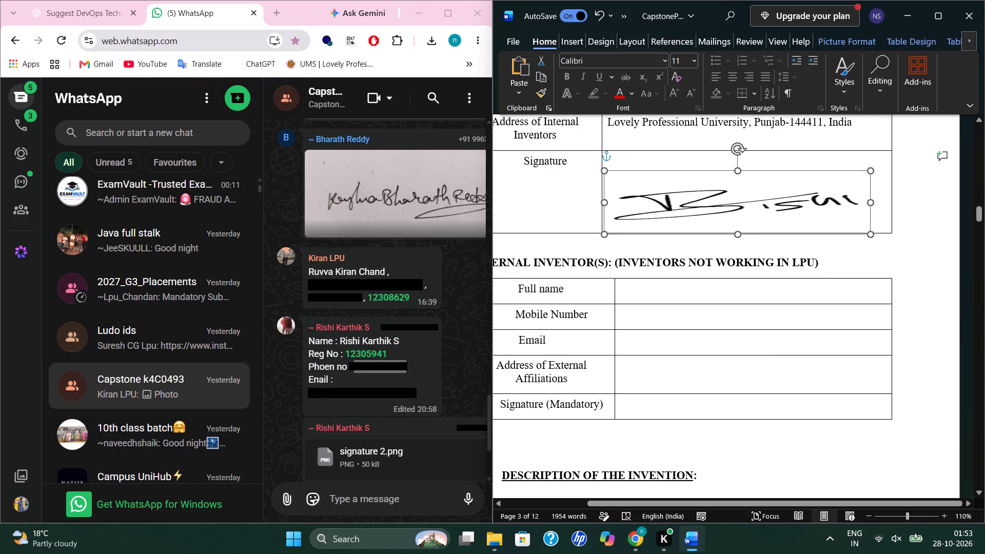
pyautogui.moveTo(752, 198); pyautogui.dragTo(758, 195)
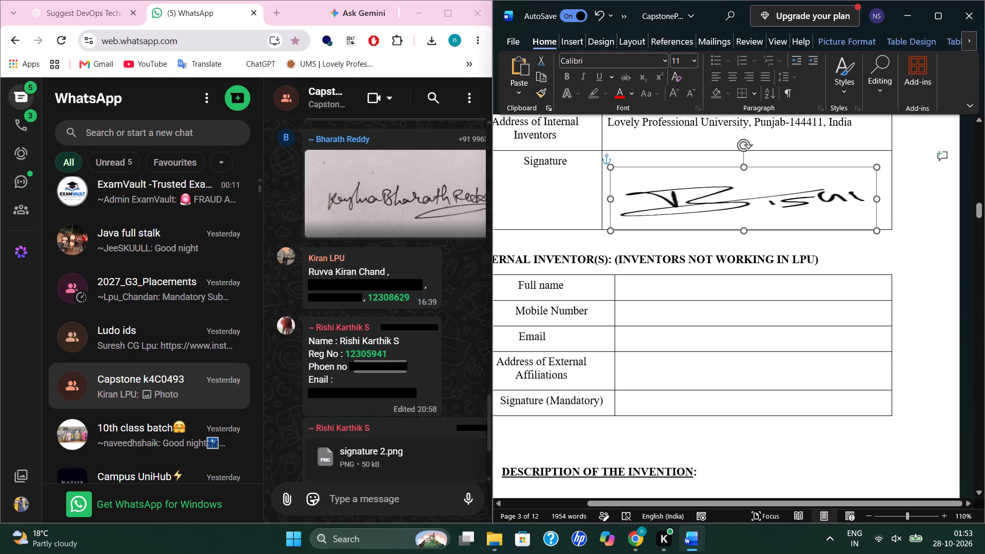
pyautogui.moveTo(758, 195); pyautogui.dragTo(754, 197)
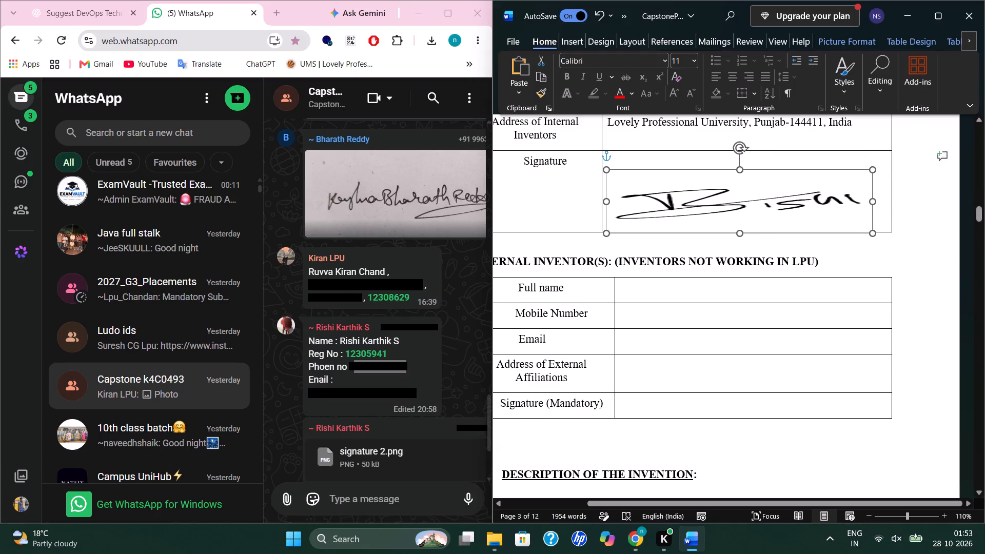
pyautogui.moveTo(754, 197); pyautogui.dragTo(752, 196)
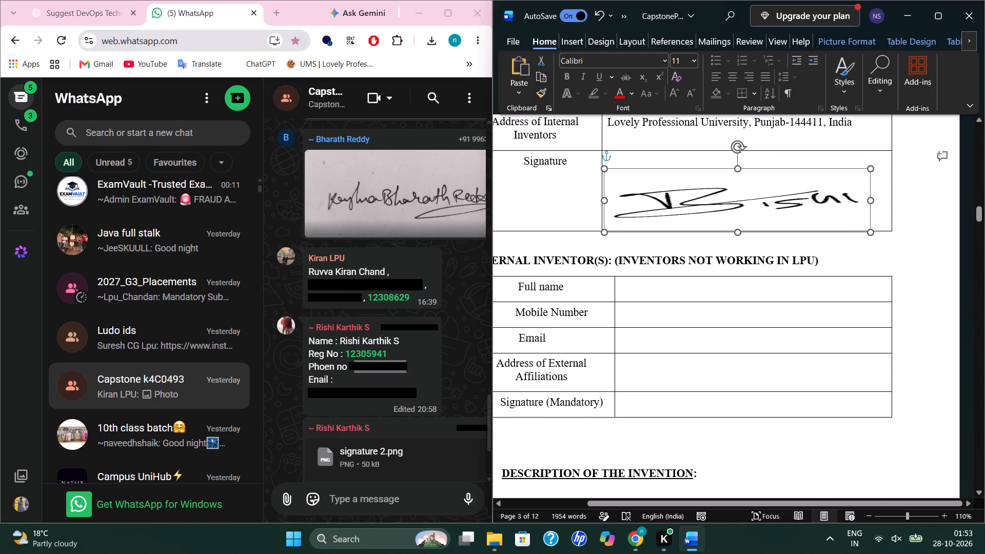
pyautogui.moveTo(752, 196); pyautogui.dragTo(752, 193)
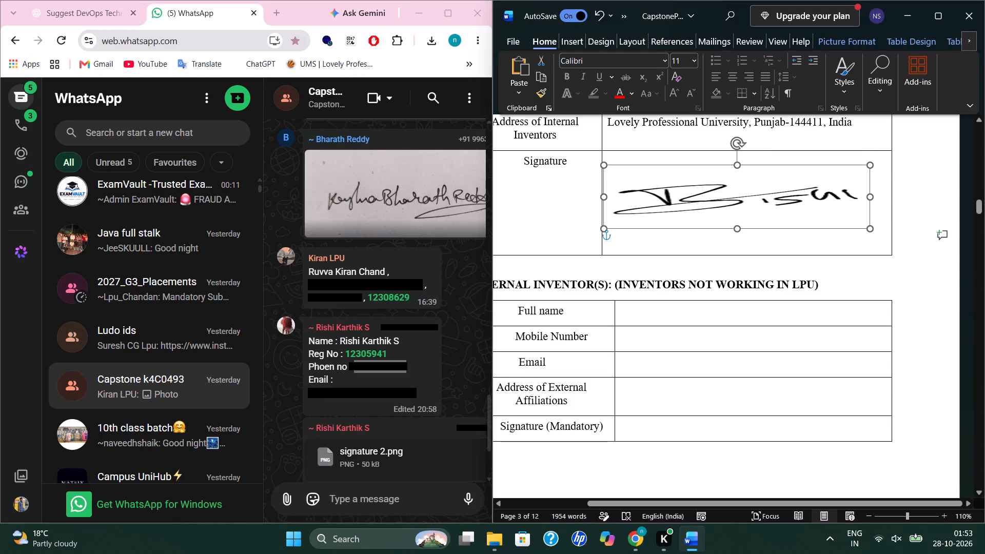
pyautogui.moveTo(752, 193); pyautogui.dragTo(752, 198)
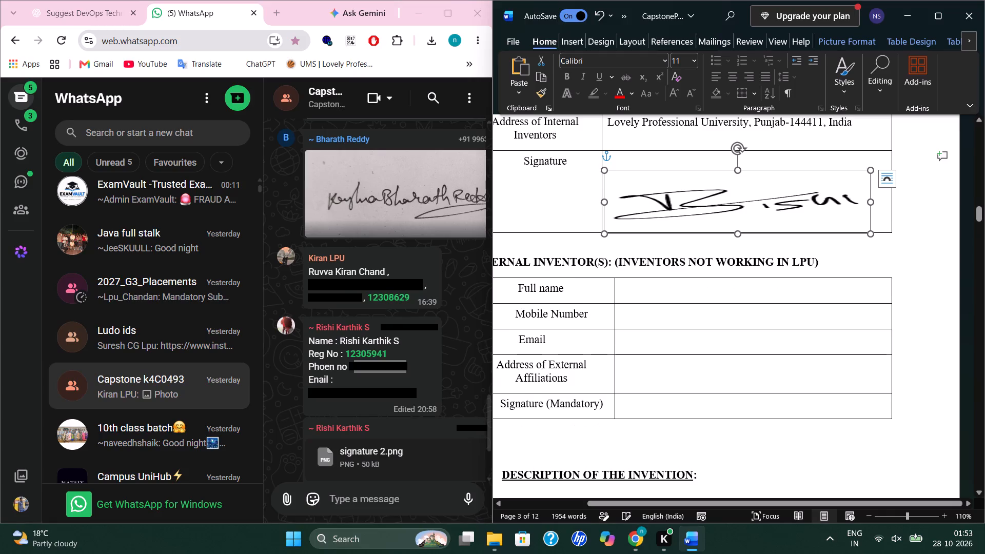
# Flatten table F's signature picture slightly by raising its lower edge so the Signature row becomes shorter, and deselect the picture.
pyautogui.moveTo(738, 232); pyautogui.dragTo(736, 221)
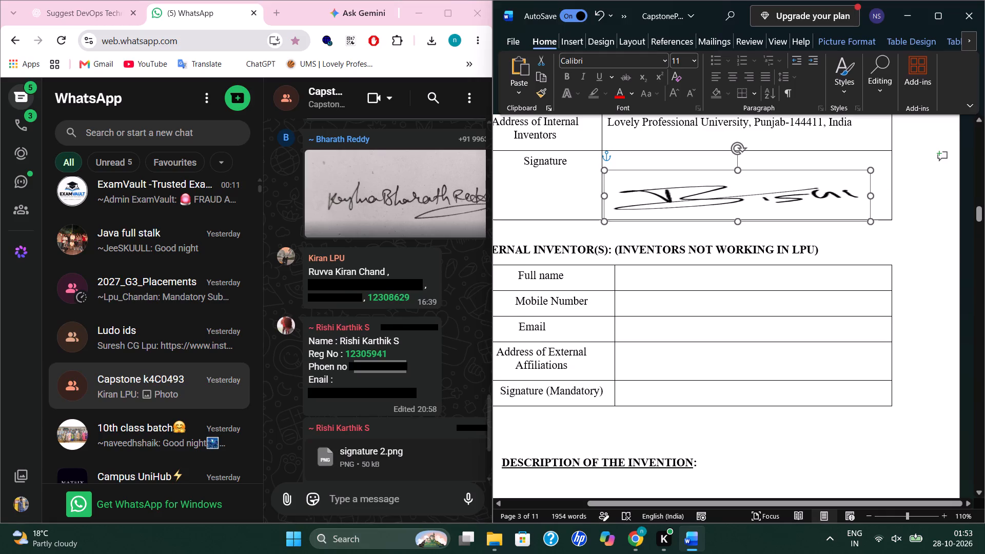
pyautogui.moveTo(736, 221); pyautogui.dragTo(735, 221)
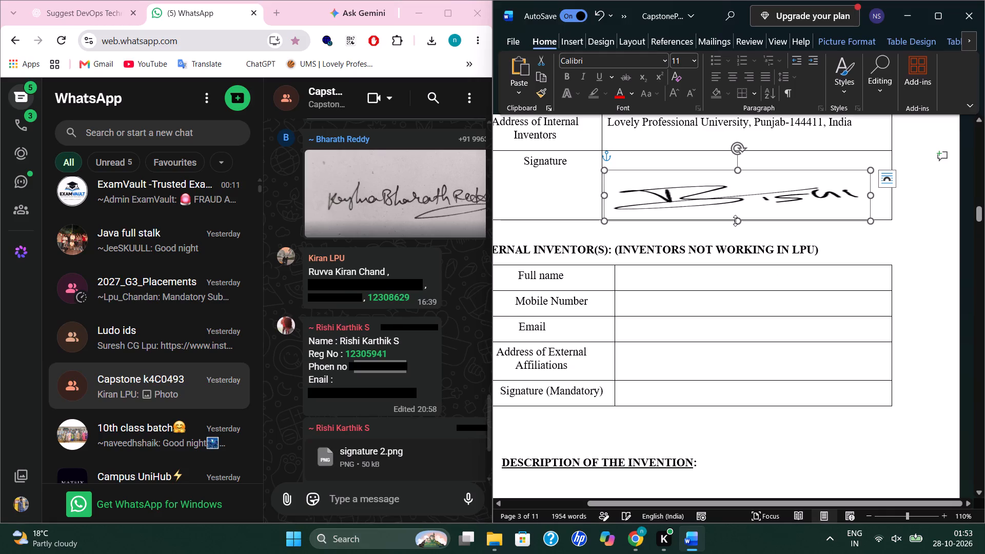
pyautogui.click(870, 133)
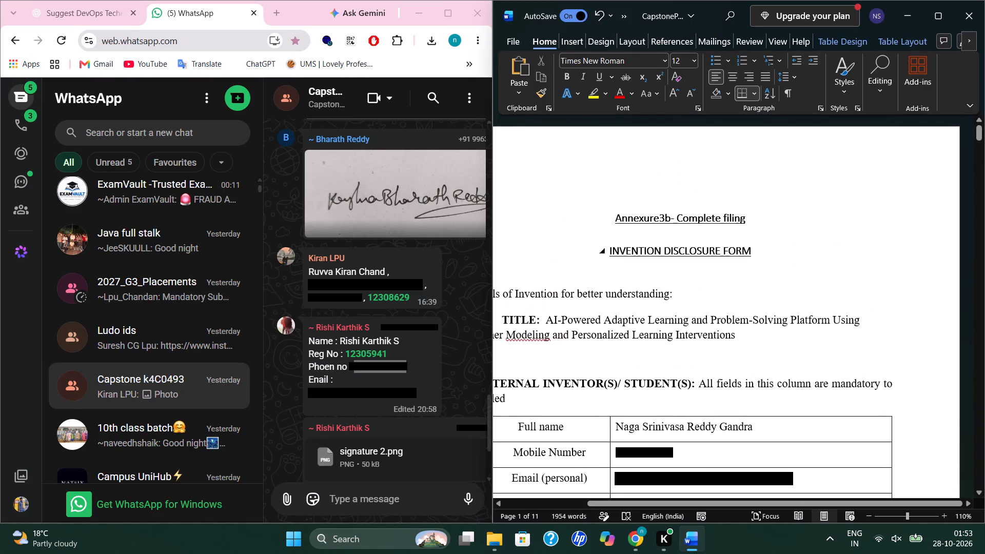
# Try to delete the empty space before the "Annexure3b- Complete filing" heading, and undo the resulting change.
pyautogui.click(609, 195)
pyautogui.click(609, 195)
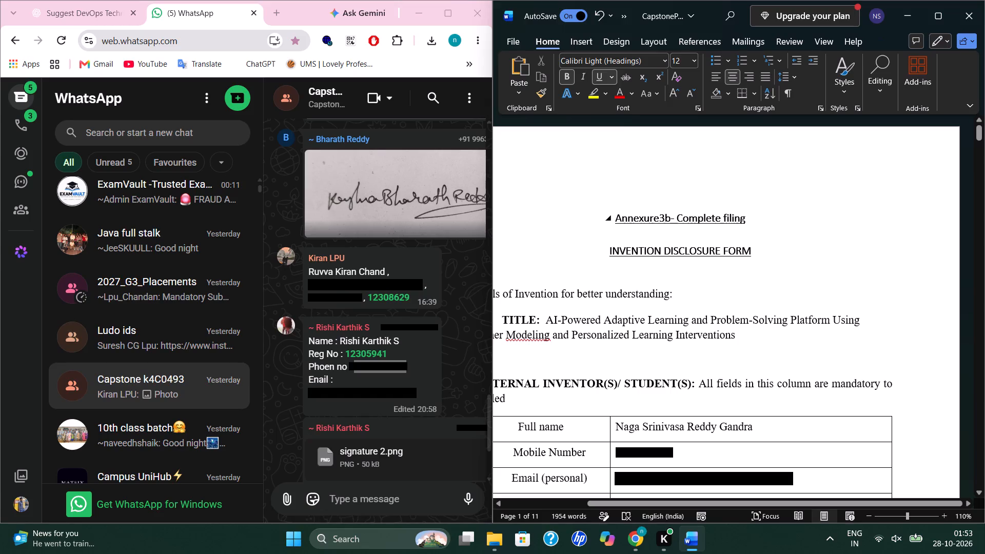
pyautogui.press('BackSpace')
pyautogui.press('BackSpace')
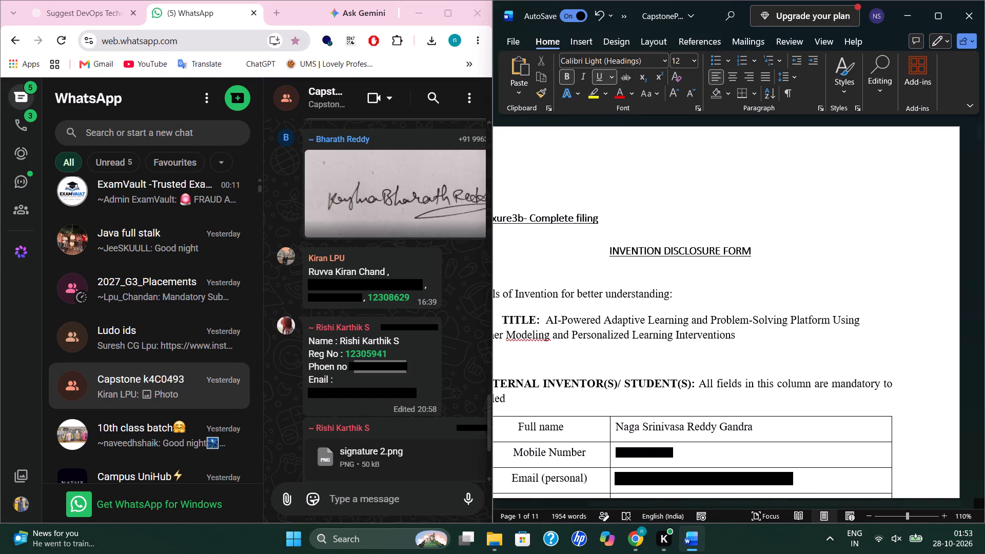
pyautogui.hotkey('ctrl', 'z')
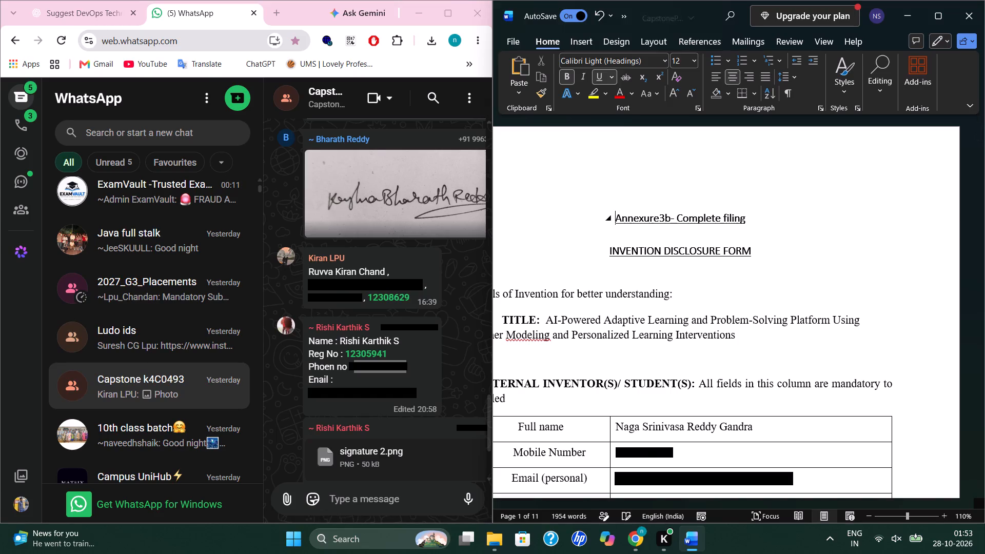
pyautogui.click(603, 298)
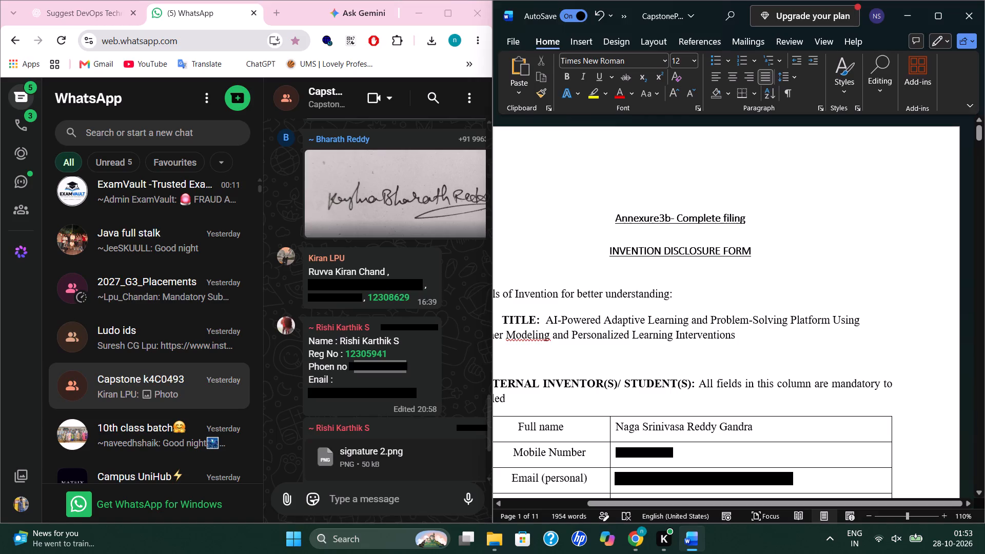
# Maximize the document window and review inventor tables A to F, their signatures and the External Inventors section for layout.
pyautogui.click(603, 298)
pyautogui.scroll(-1, 606, 334)
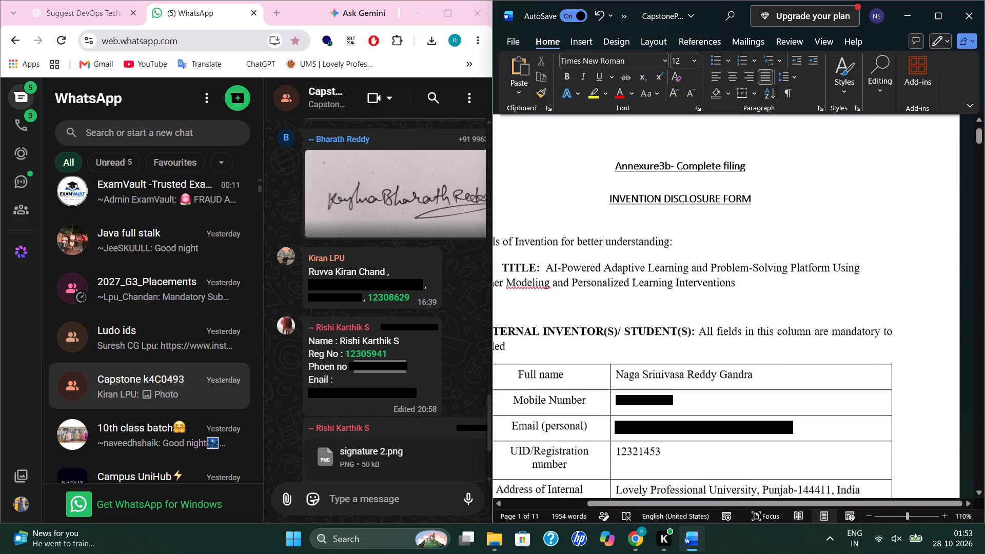
pyautogui.scroll(-1, 606, 334)
pyautogui.click(931, 18)
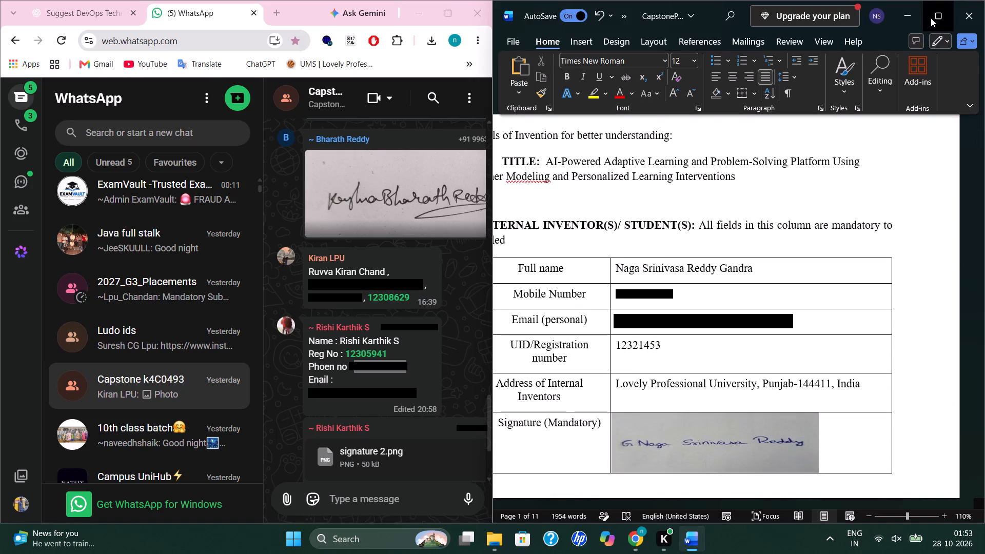
pyautogui.scroll(1, 466, 202)
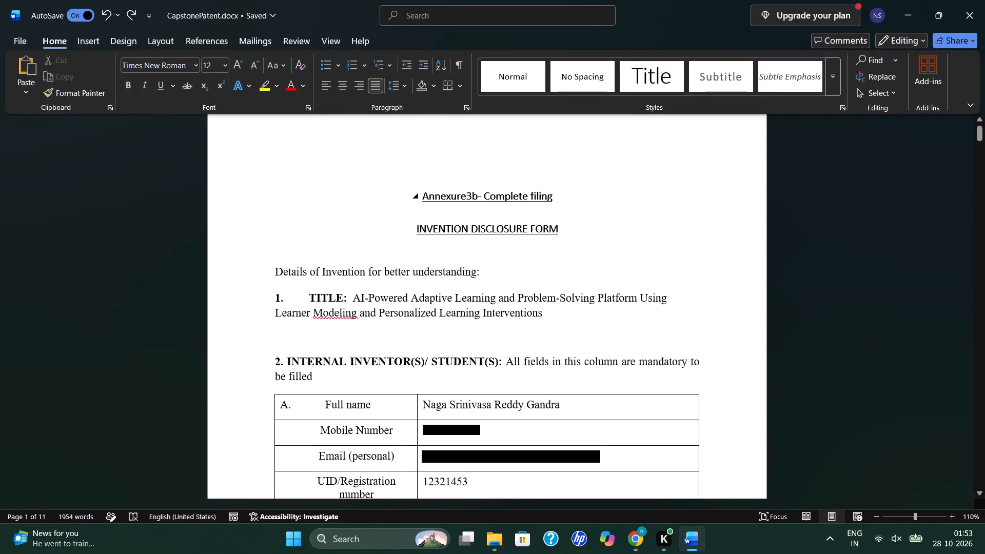
pyautogui.scroll(2, 466, 202)
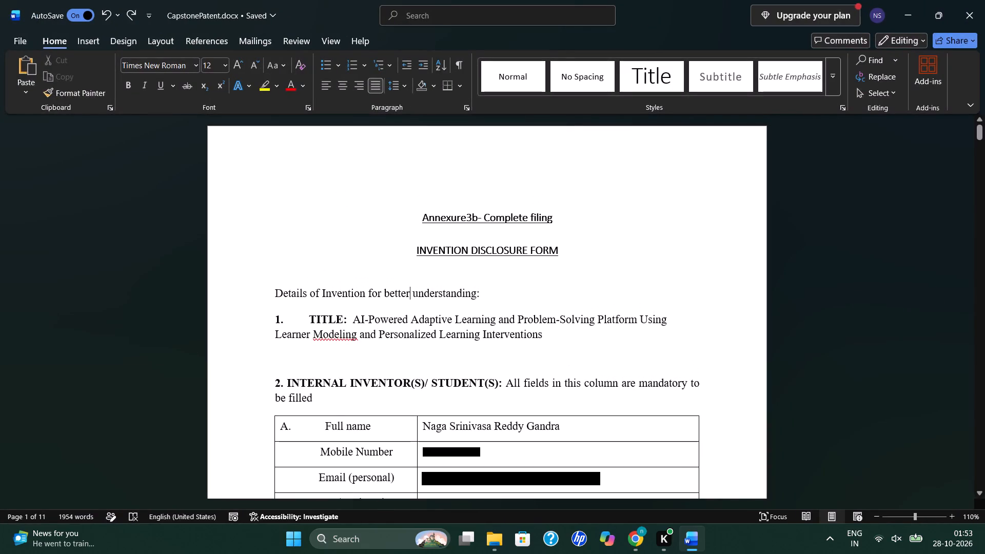
pyautogui.scroll(-3, 448, 328)
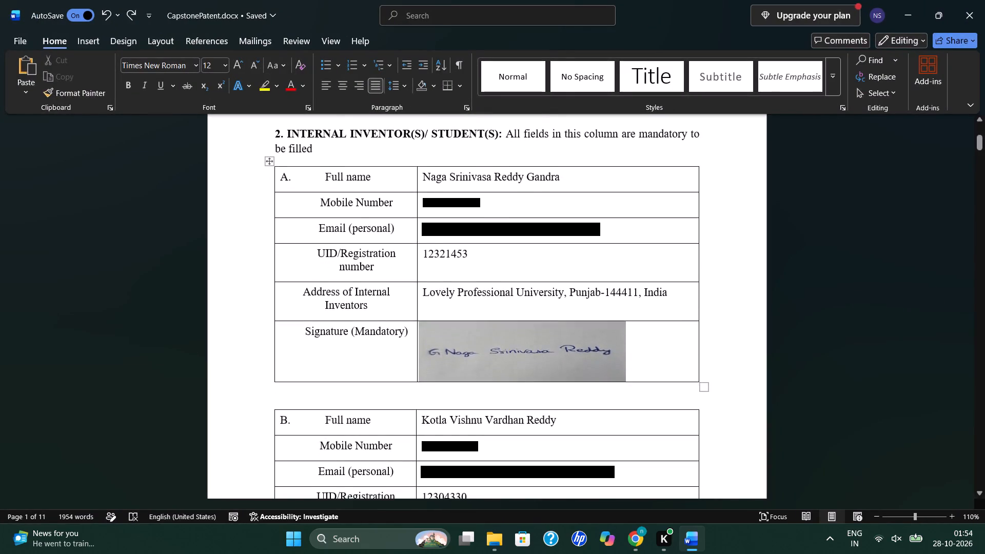
pyautogui.scroll(-4, 448, 328)
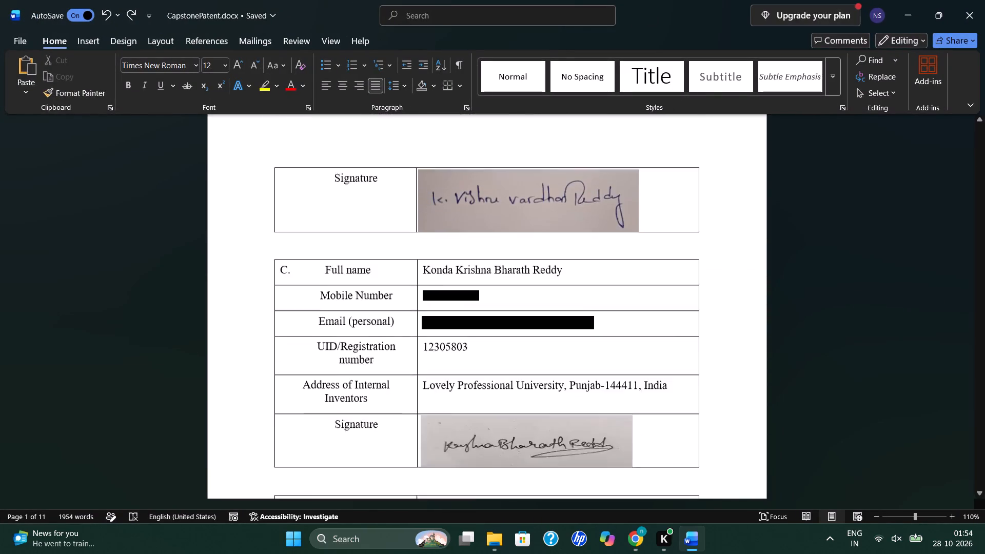
pyautogui.scroll(-3, 448, 328)
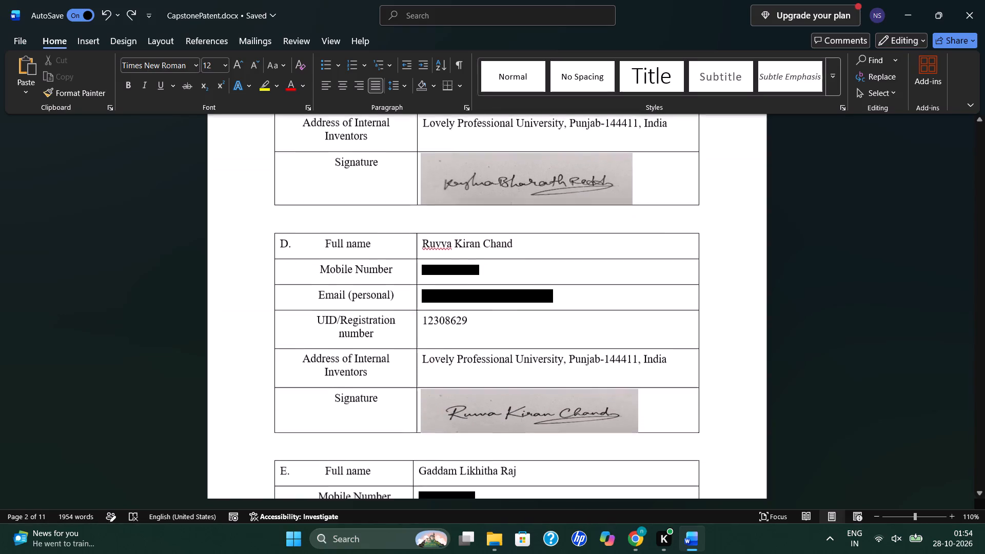
pyautogui.scroll(-4, 448, 328)
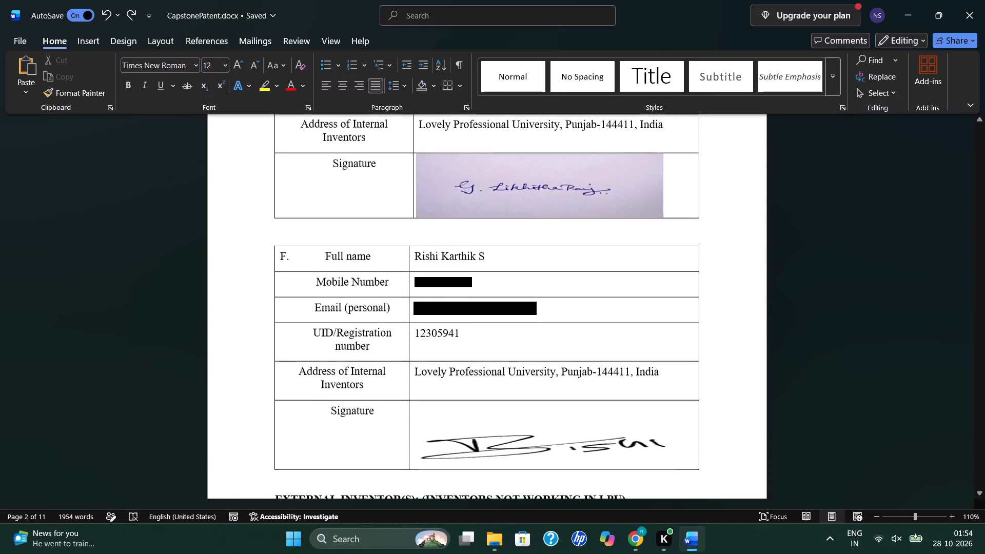
pyautogui.scroll(-3, 448, 328)
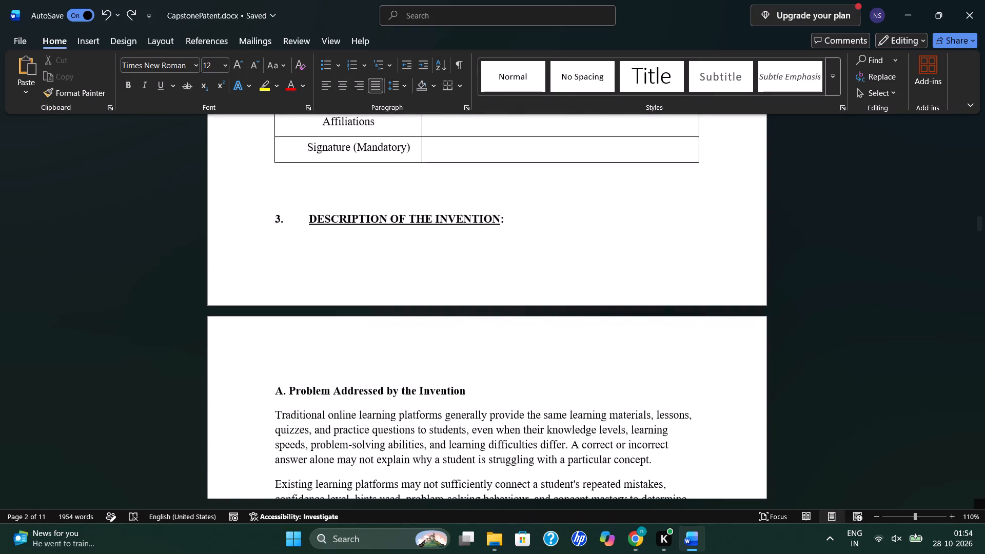
pyautogui.scroll(-1, 405, 299)
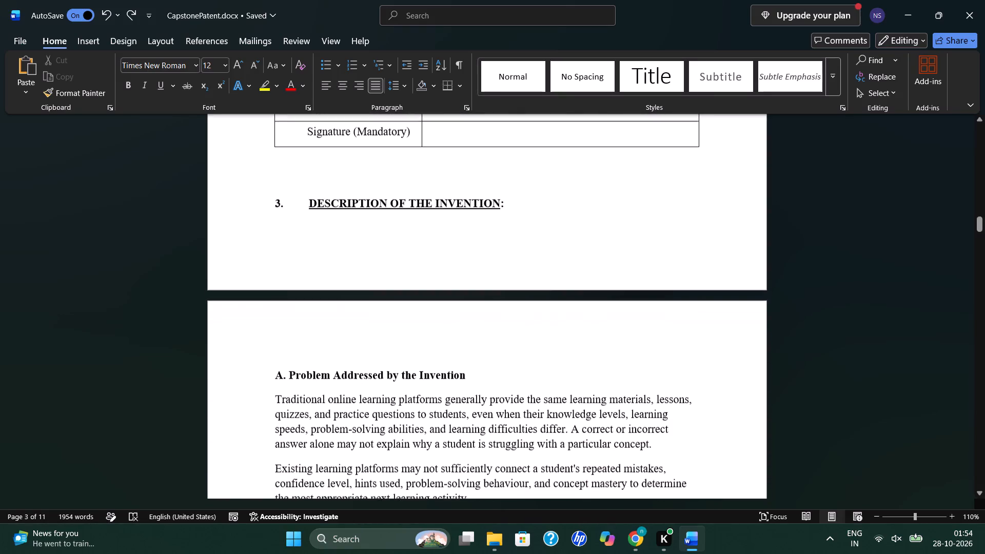
pyautogui.scroll(-1, 405, 299)
pyautogui.scroll(4, 405, 299)
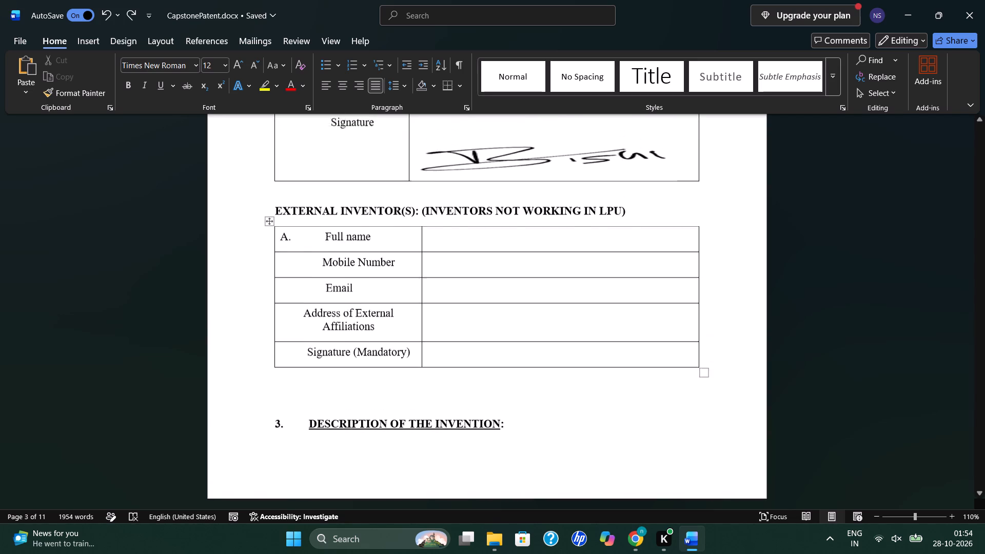
# Review the invention description sections, including the objectives, prior-art table, novelty statement and detailed description, and return to the inventor tables.
pyautogui.scroll(1, 405, 299)
pyautogui.scroll(-5, 405, 299)
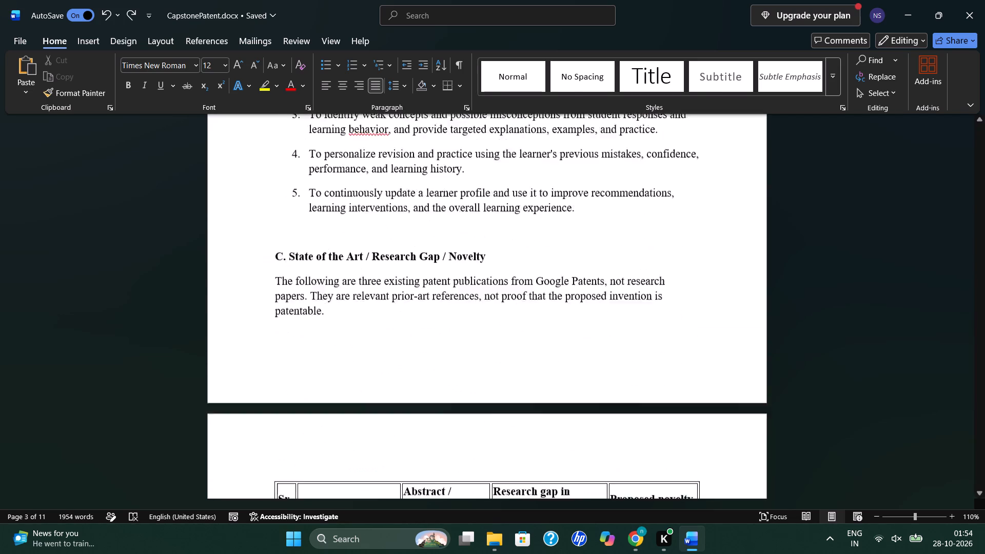
pyautogui.scroll(-2, 405, 299)
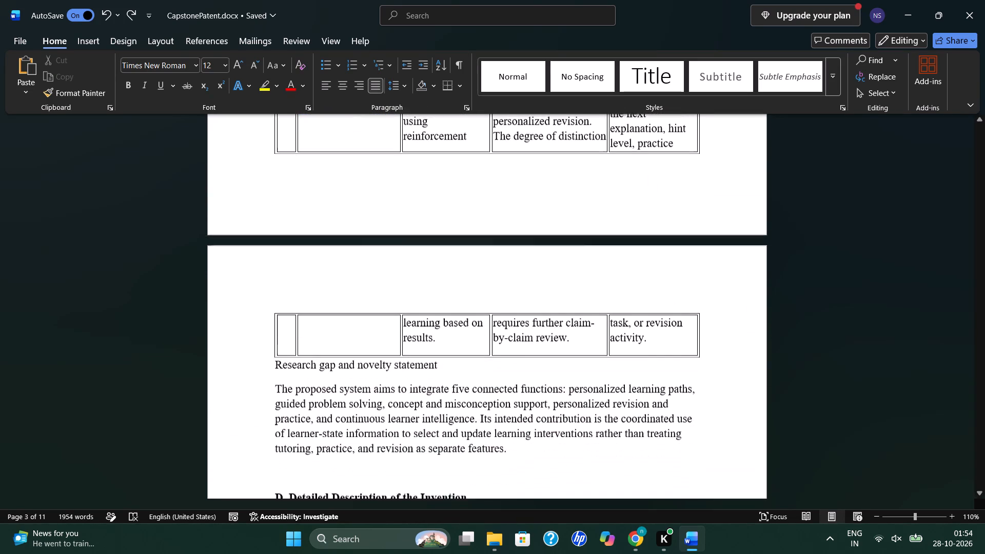
pyautogui.scroll(-3, 405, 299)
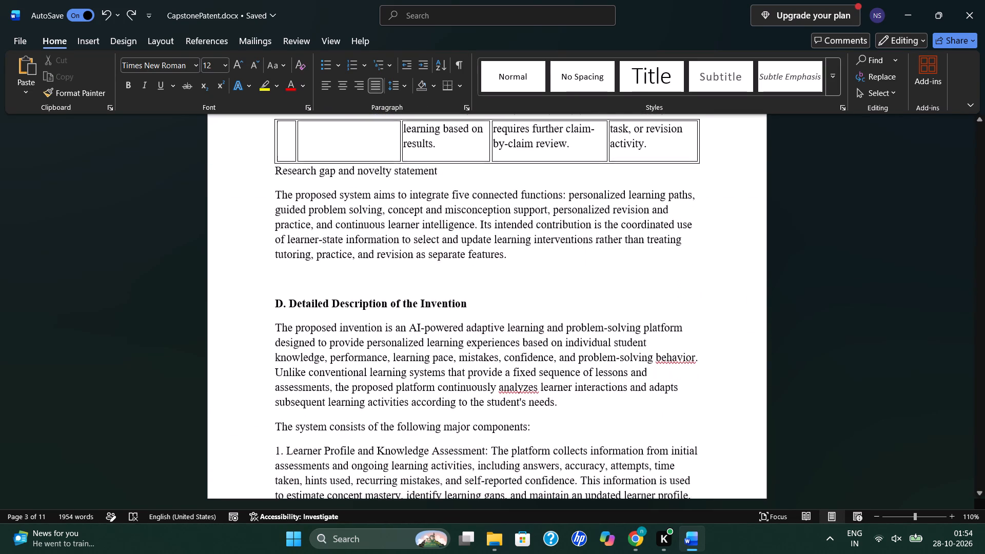
pyautogui.scroll(-6, 405, 299)
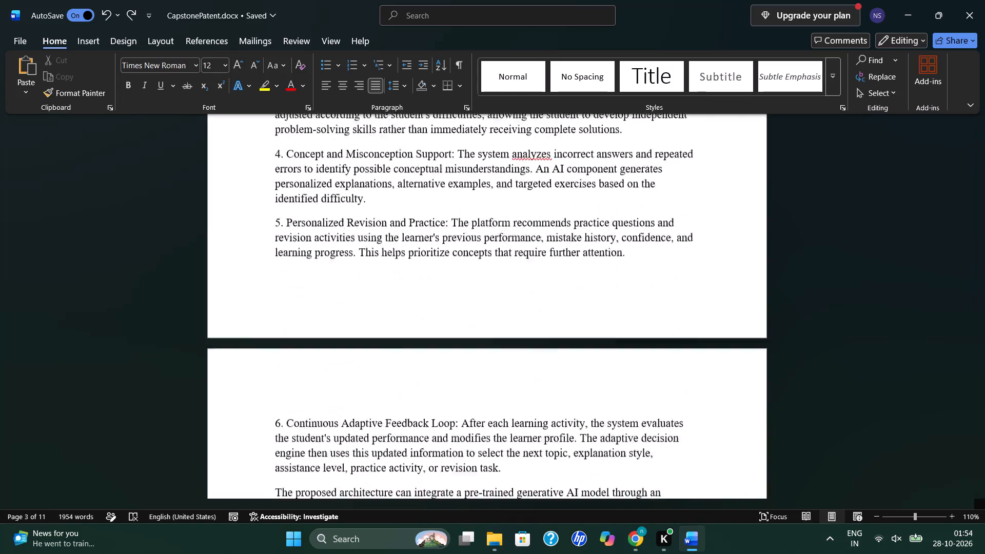
pyautogui.scroll(-1, 405, 299)
pyautogui.scroll(-4, 429, 344)
pyautogui.scroll(19, 429, 344)
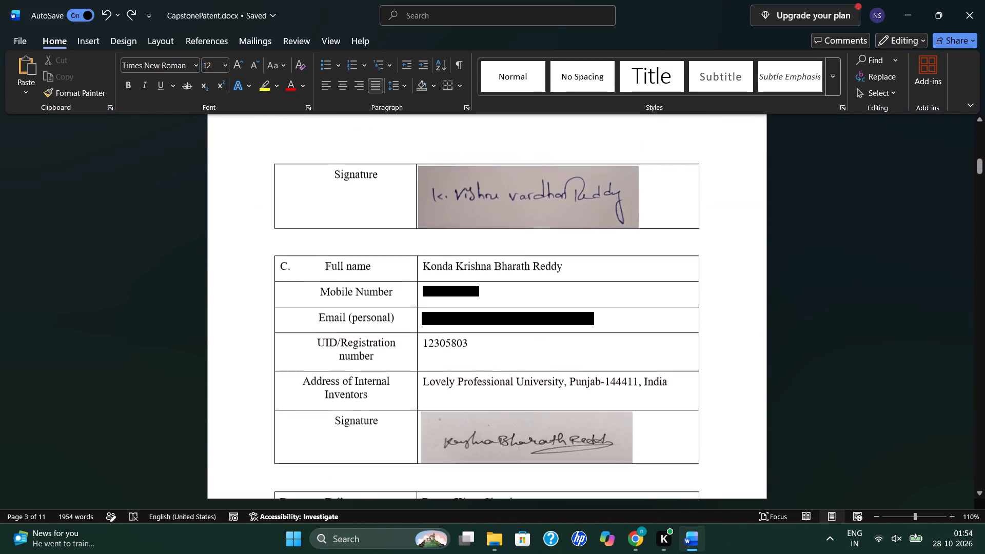
# Save the capstone patent document with its completed inventor tables.
pyautogui.click(452, 327)
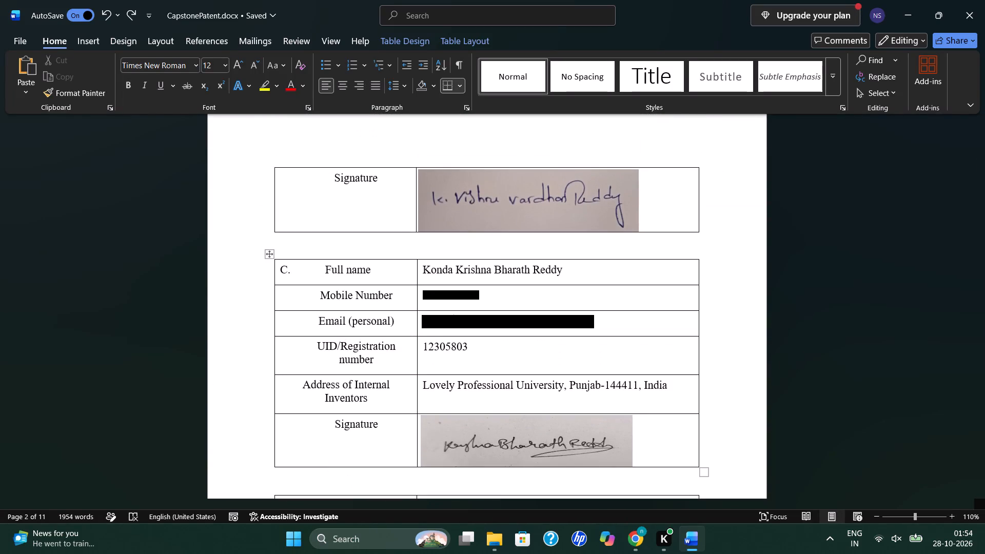
pyautogui.hotkey('ctrl', 's')
pyautogui.hotkey('ctrl', 's')
pyautogui.keyDown('ctrl'); pyautogui.click(452, 327); pyautogui.keyUp('ctrl')
pyautogui.hotkey('ctrl', 's')
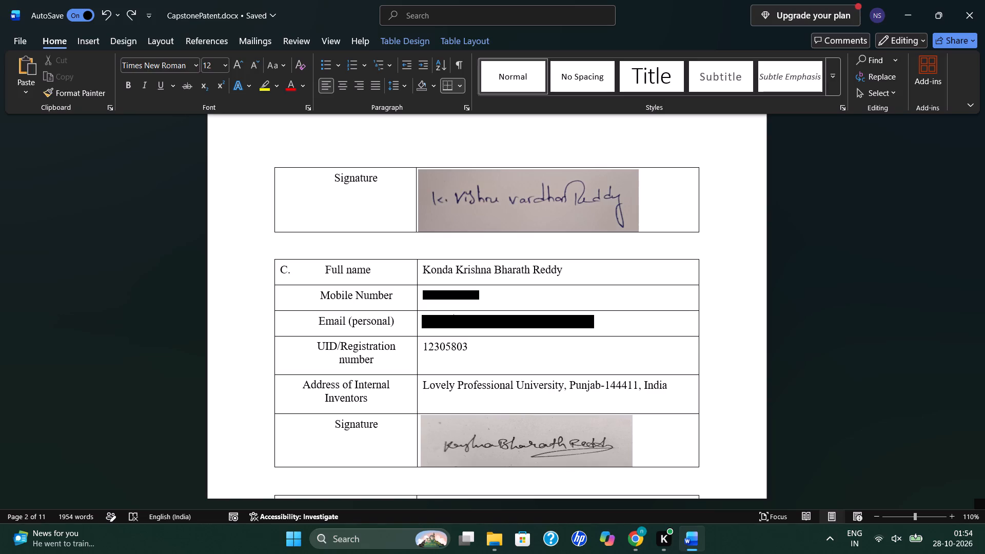
pyautogui.keyDown('ctrl'); pyautogui.click(452, 327); pyautogui.keyUp('ctrl')
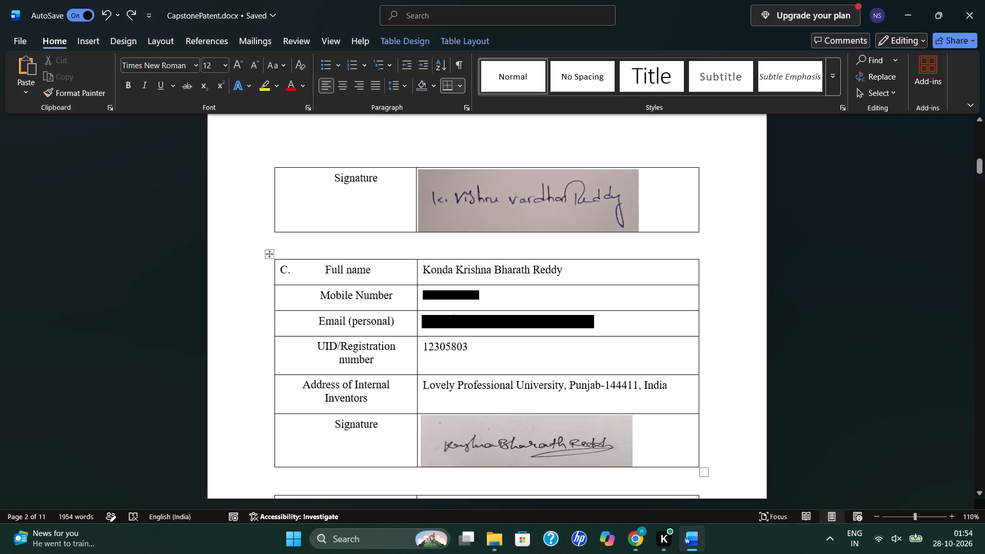